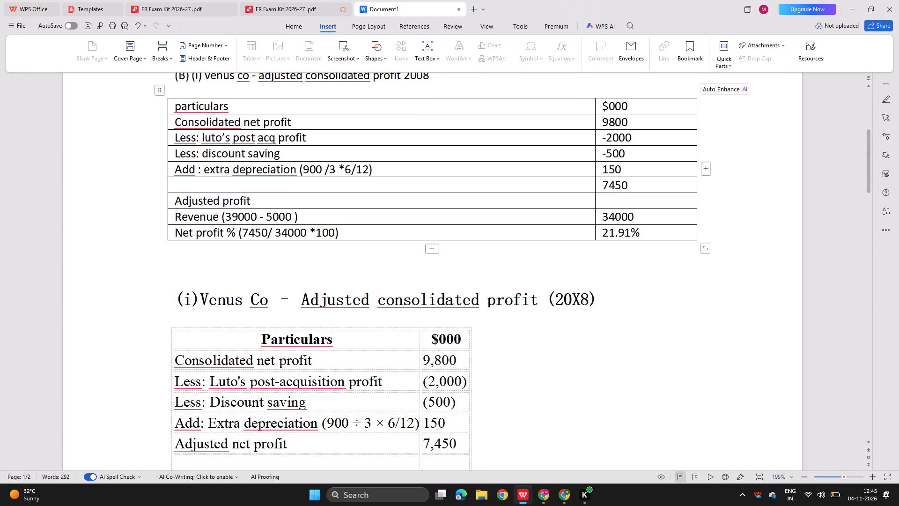
Move the 7450 figure from the blank-label row down into the $000 cell of the Adjusted profit row.
left_click(346, 231)
left_click(311, 221)
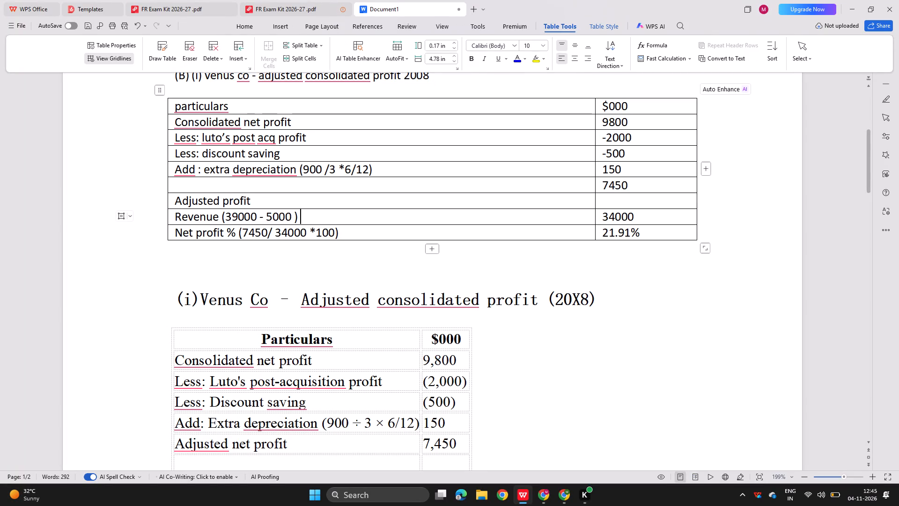
scroll(370, 224, "down", 1)
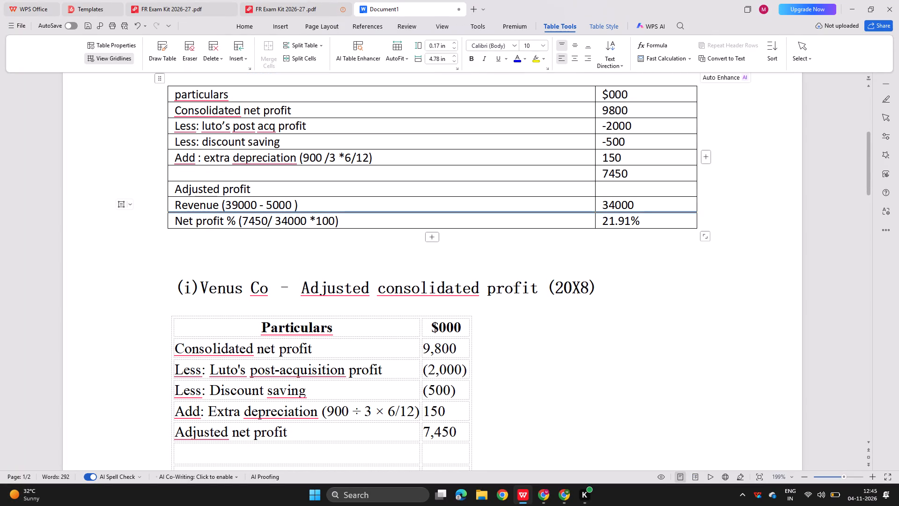
left_click(252, 172)
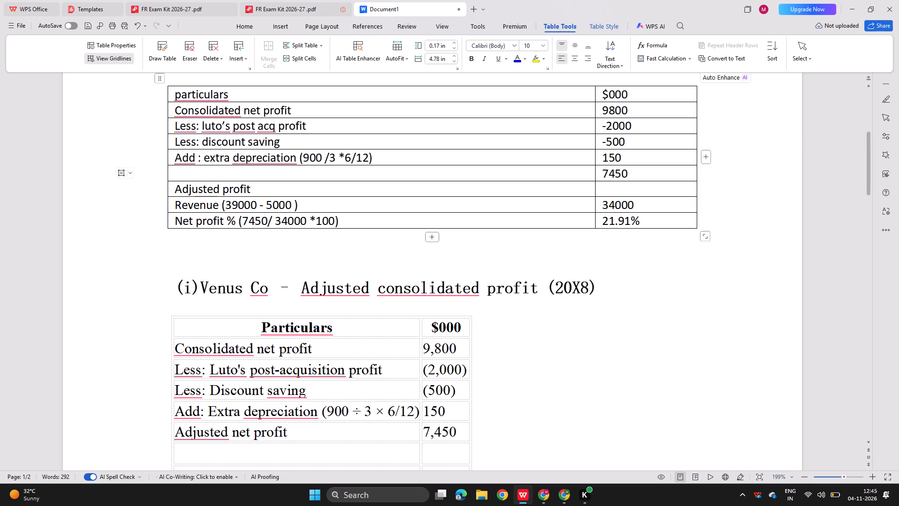
left_click_drag(602, 175, 638, 171)
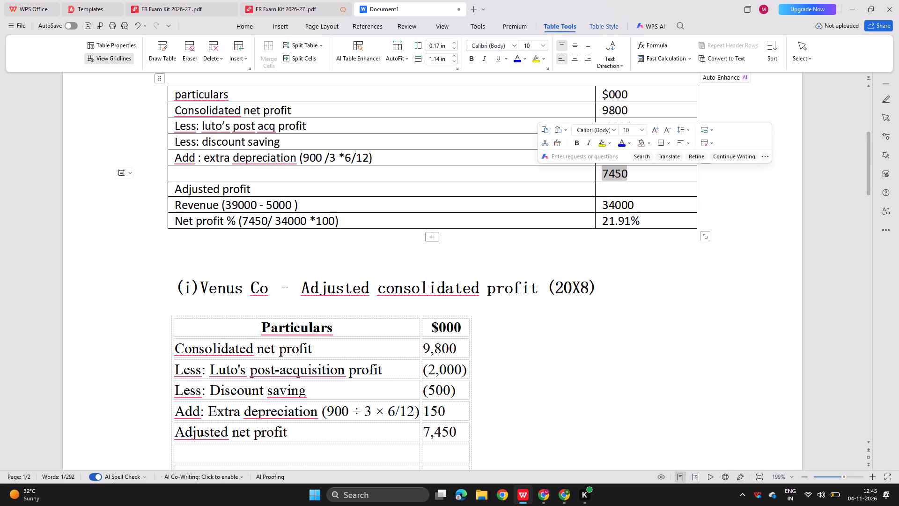
key("ctrl+x")
key("Down")
key("ctrl+v")
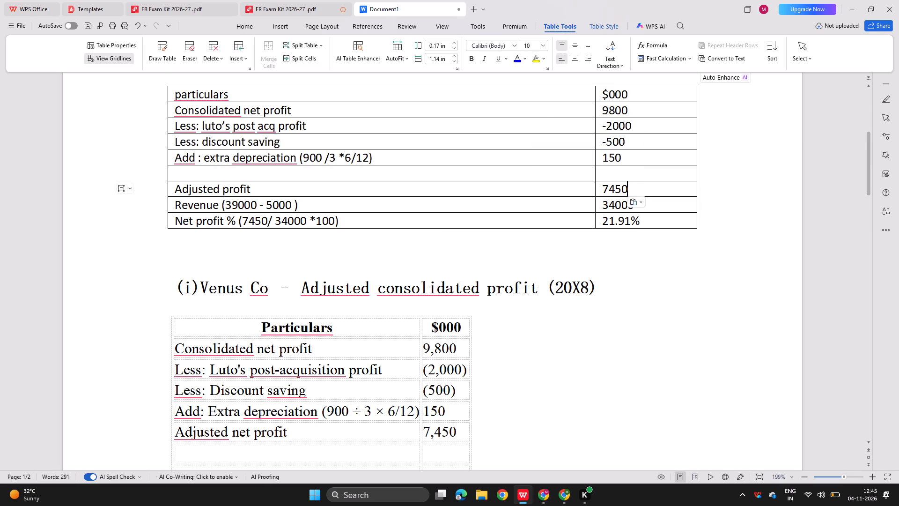
Enter the label "Add: unwinding interest" in the empty particulars cell below the extra depreciation row.
left_click(225, 173)
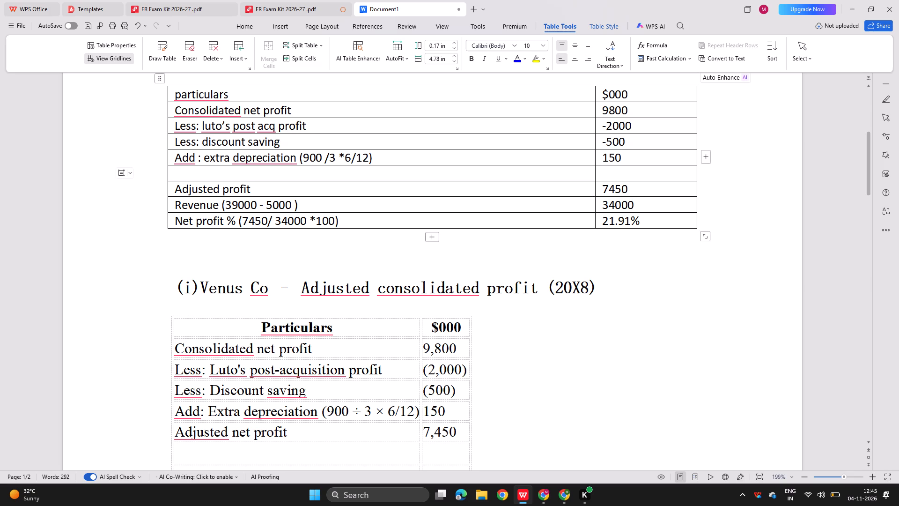
type("lewss")
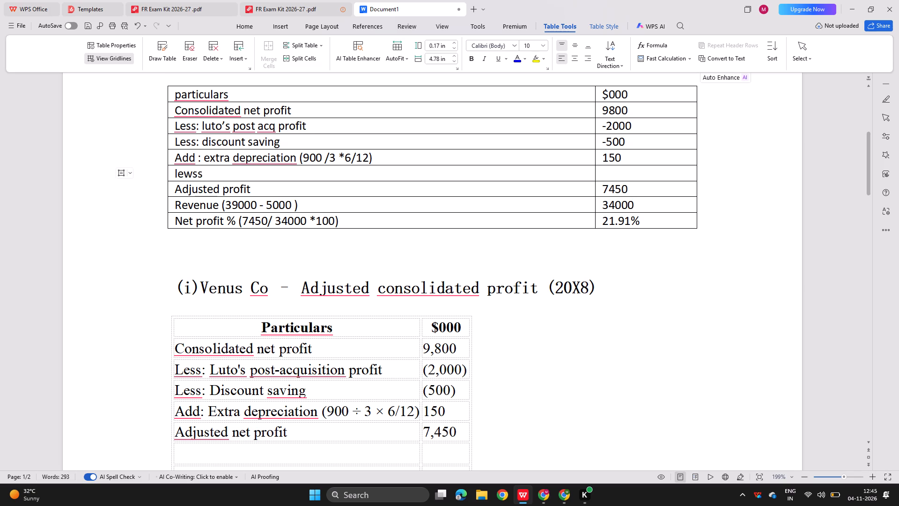
key("BackSpace")
key("BackSpace")
key("BackSpace")
key("BackSpace")
key("BackSpace")
type("add")
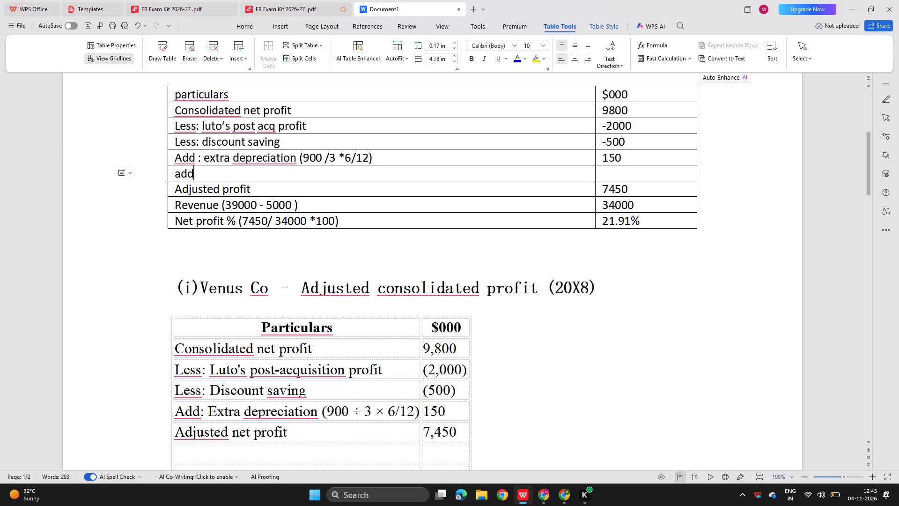
type(": unwinding in")
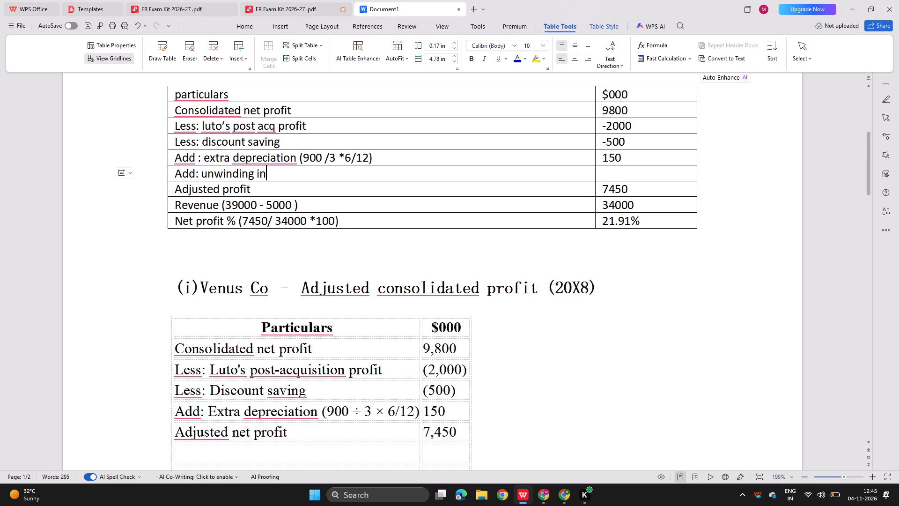
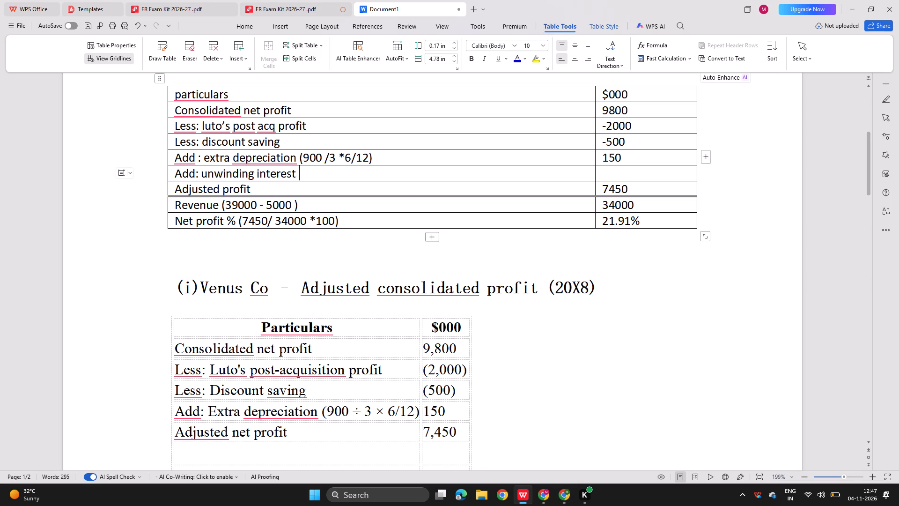
left_click(281, 0)
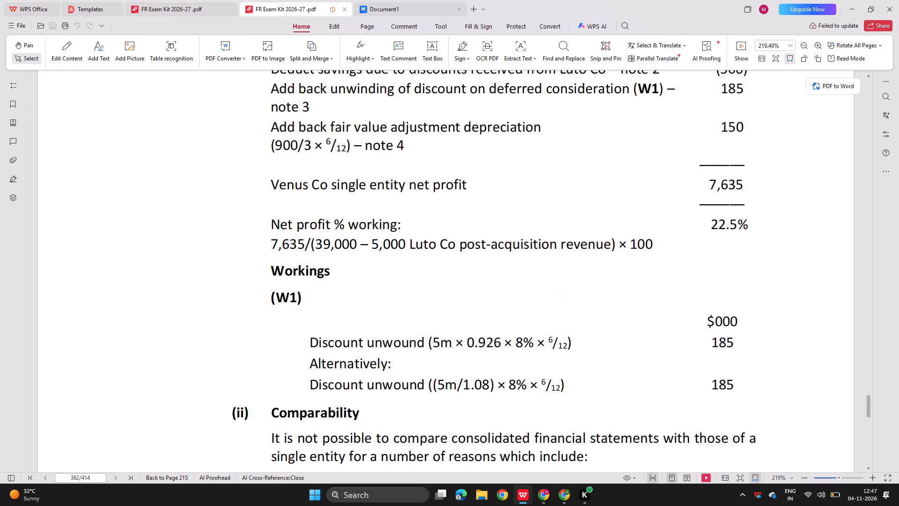
left_click_drag(433, 348, 461, 346)
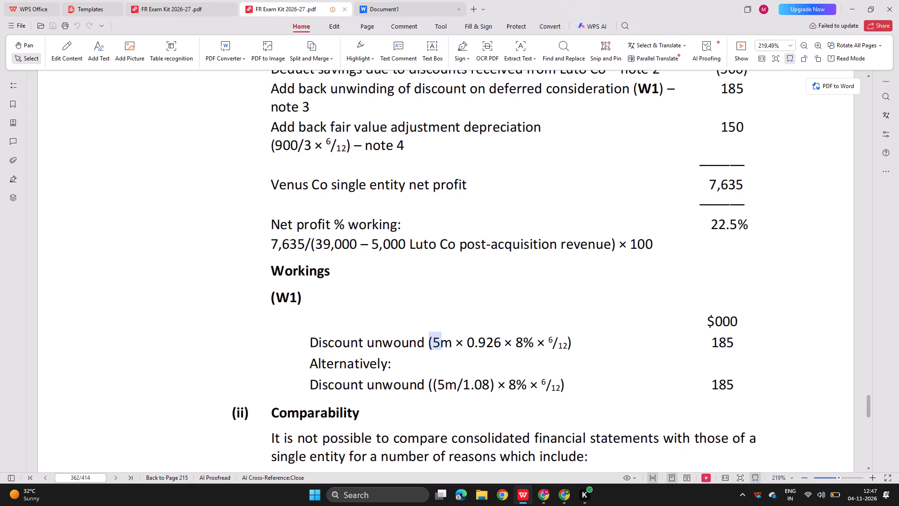
left_click_drag(461, 346, 581, 346)
left_click(578, 363)
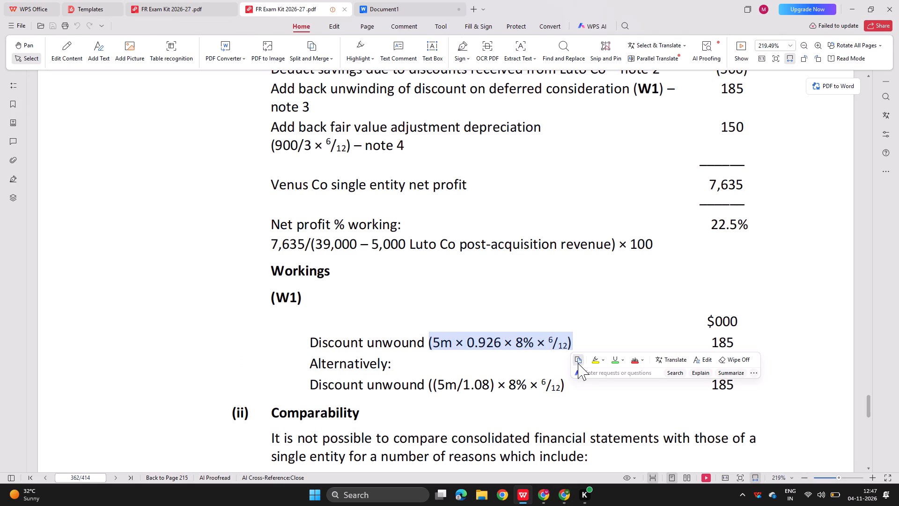
left_click(405, 0)
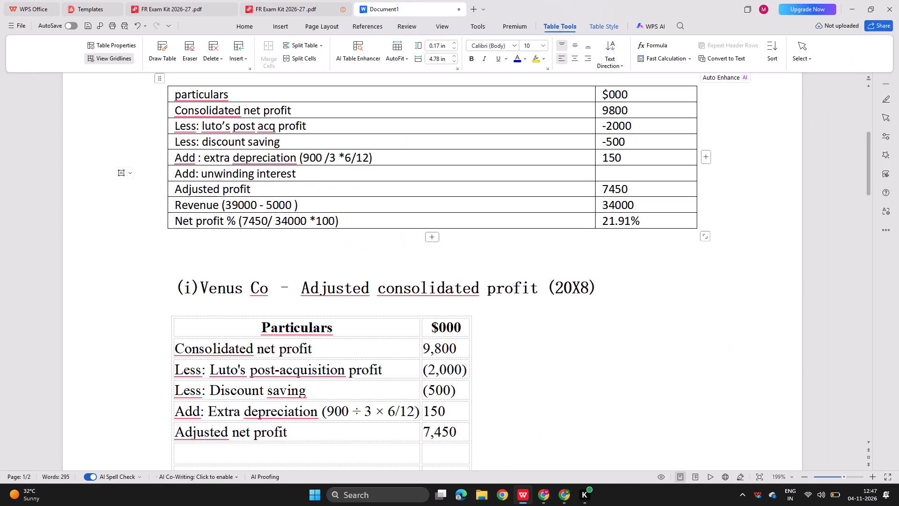
key("ctrl+v")
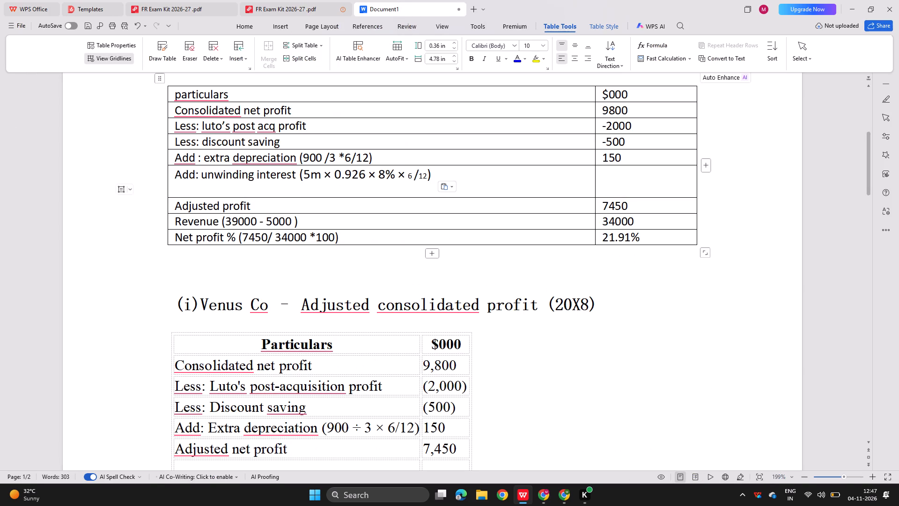
key("BackSpace")
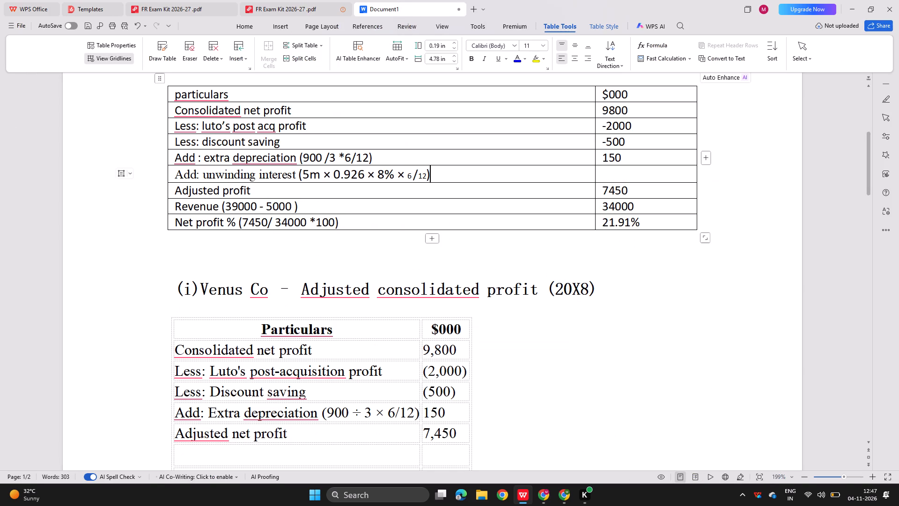
Replace the small-sized fraction ending the unwinding interest formula with normal-sized "6/12)".
left_click(429, 175)
key("BackSpace")
key("BackSpace")
key("BackSpace")
key("BackSpace")
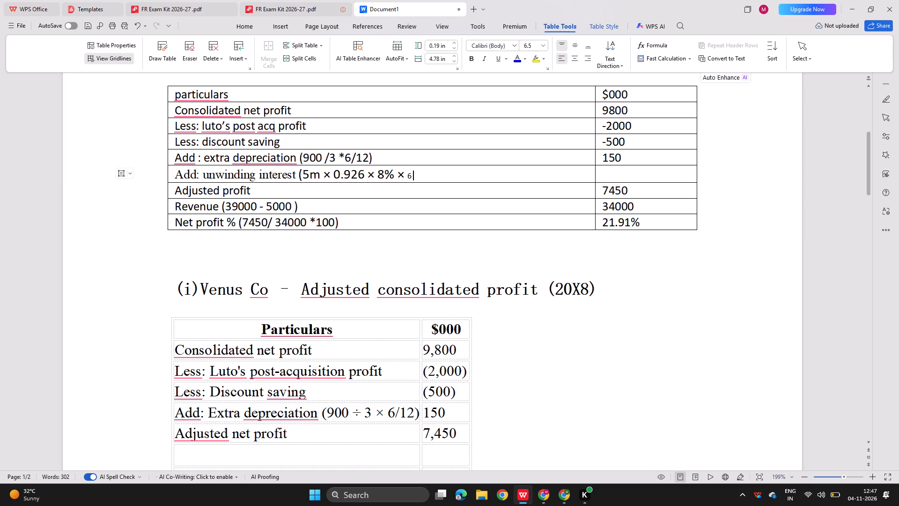
left_click(251, 22)
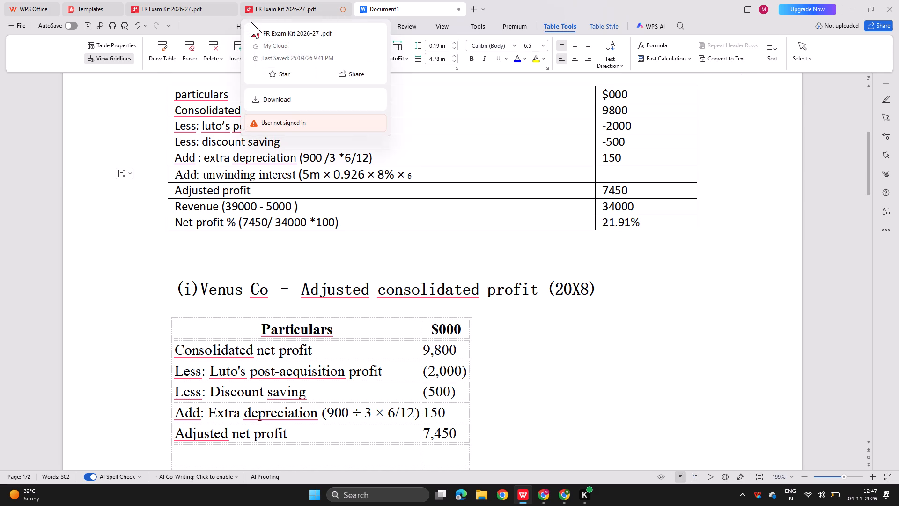
left_click(238, 29)
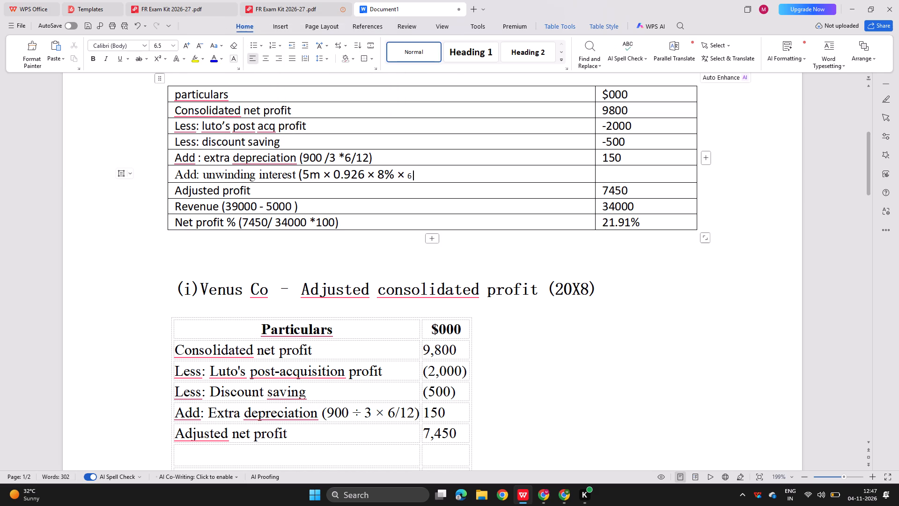
key("BackSpace")
key("BackSpace")
type("6/12)")
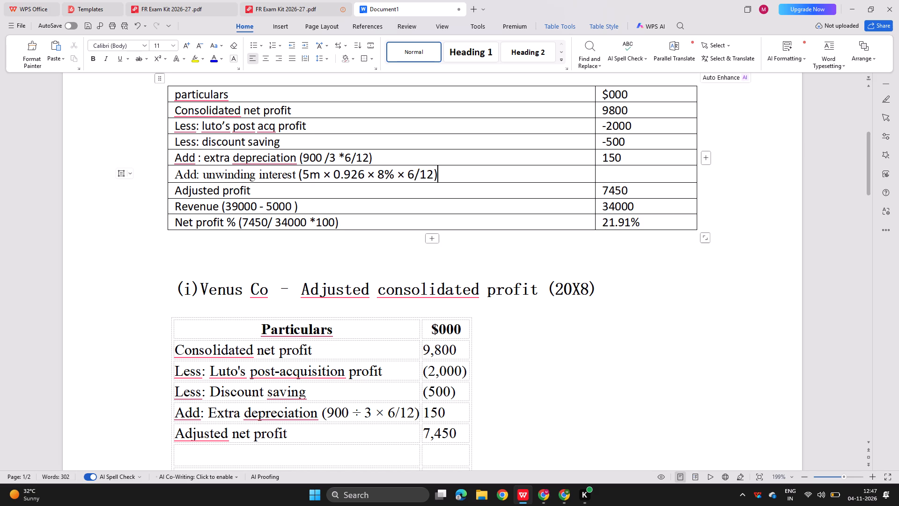
Change 5m to 5000 in the unwinding interest formula.
left_click(312, 173)
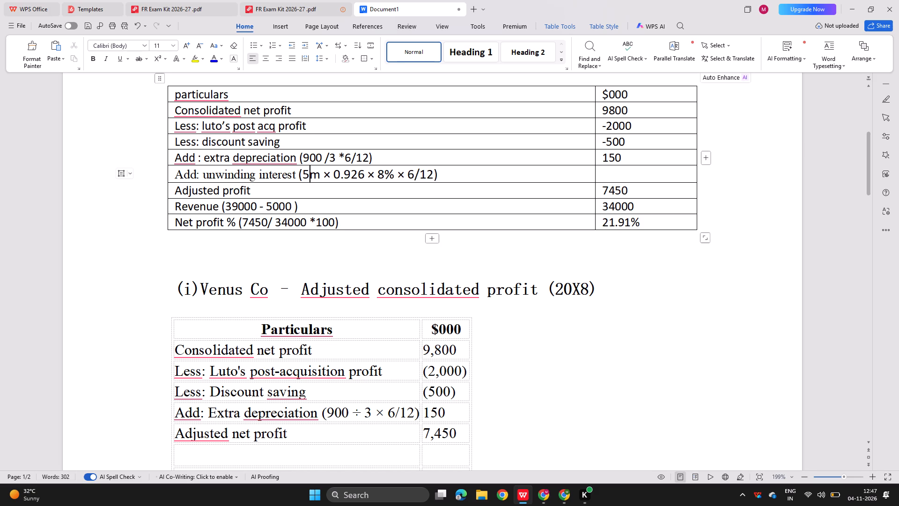
left_click(323, 173)
left_click(320, 173)
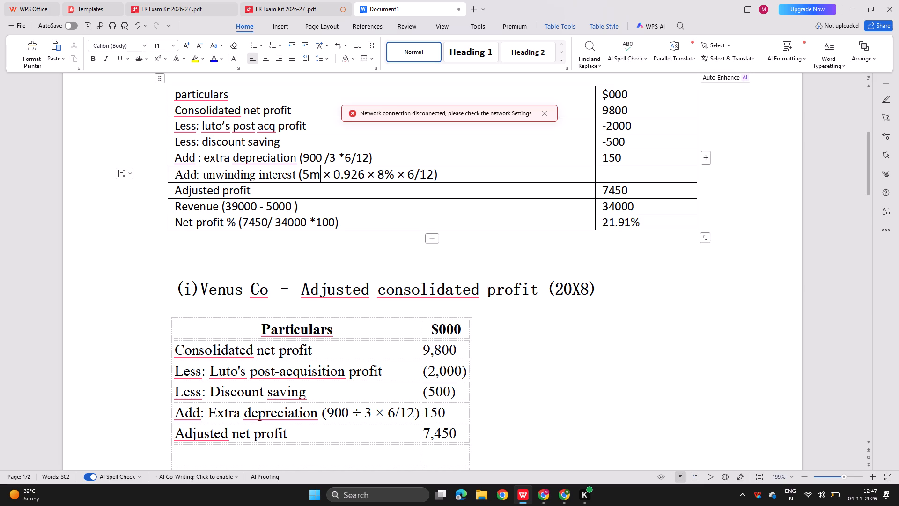
key("BackSpace")
type("000")
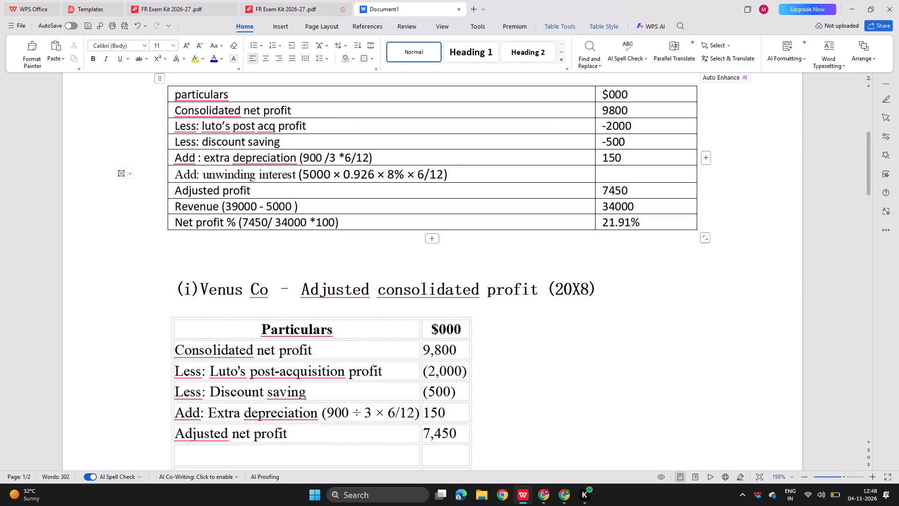
Enter 185 in the $000 cell of the unwinding interest row.
left_click(610, 171)
key("1")
type("85")
key("Down")
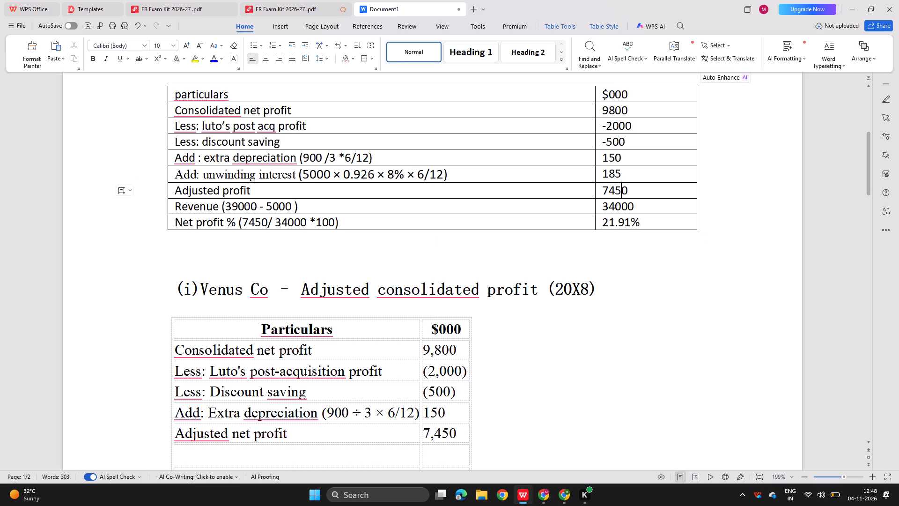
Set the Adjusted profit amount in the bordered table to 7635, taking Venus Co's single entity net profit from the exam kit PDF.
key("Down")
key("Down")
key("Right")
key("Right")
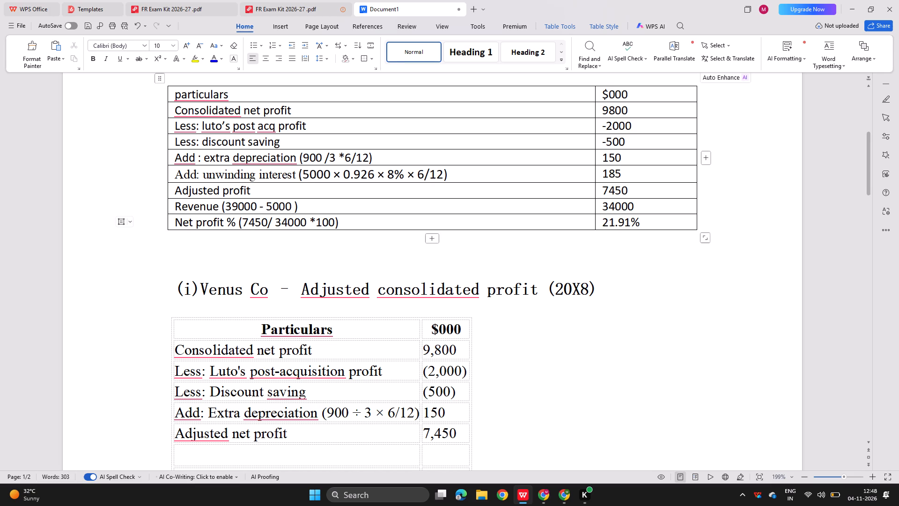
left_click(624, 188)
key("alt+Tab")
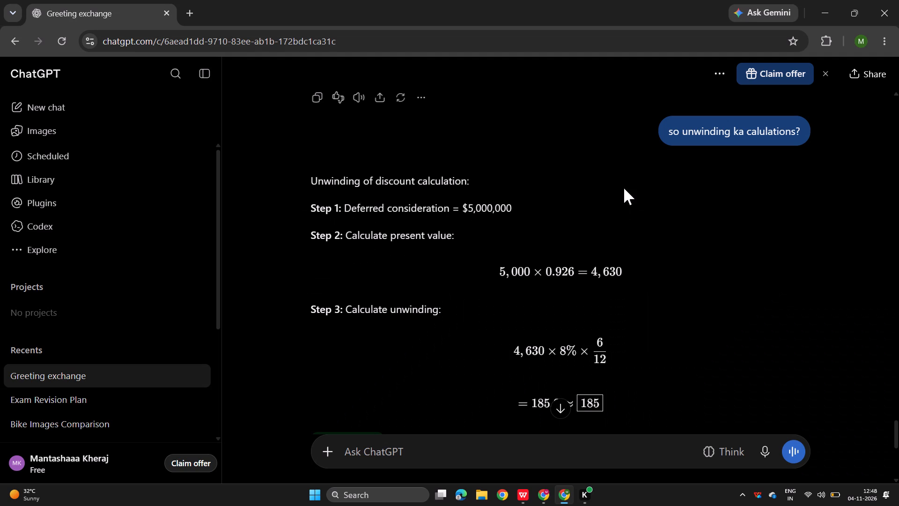
key("alt+Tab")
key("alt+Tab")
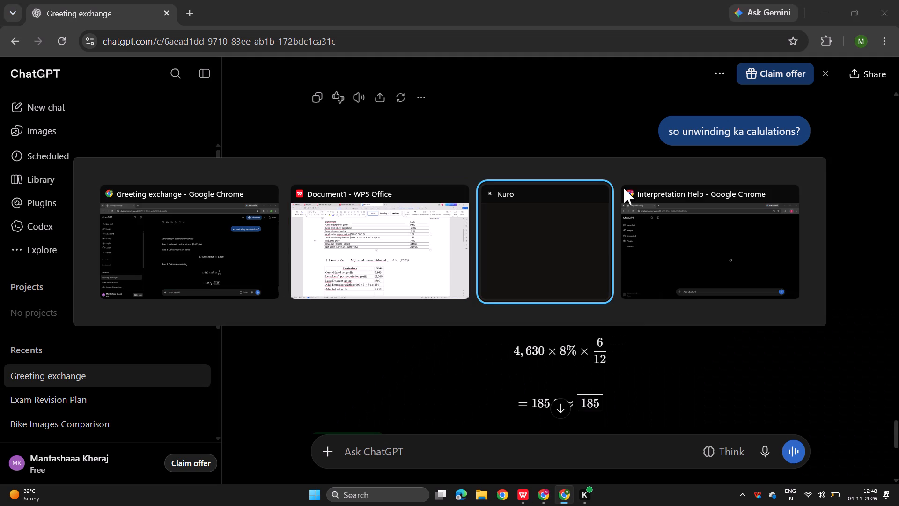
key("alt+Tab")
key("alt+Tab")
key("alt+Tab")
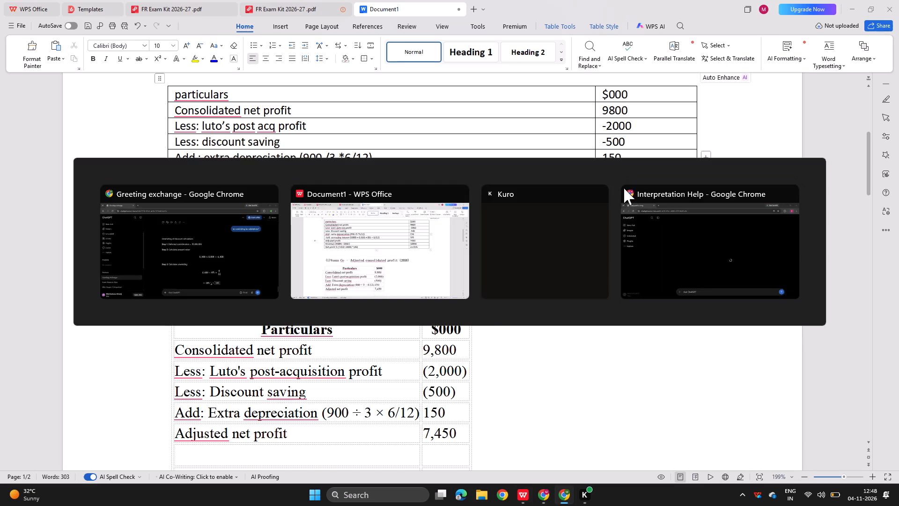
left_click(288, 0)
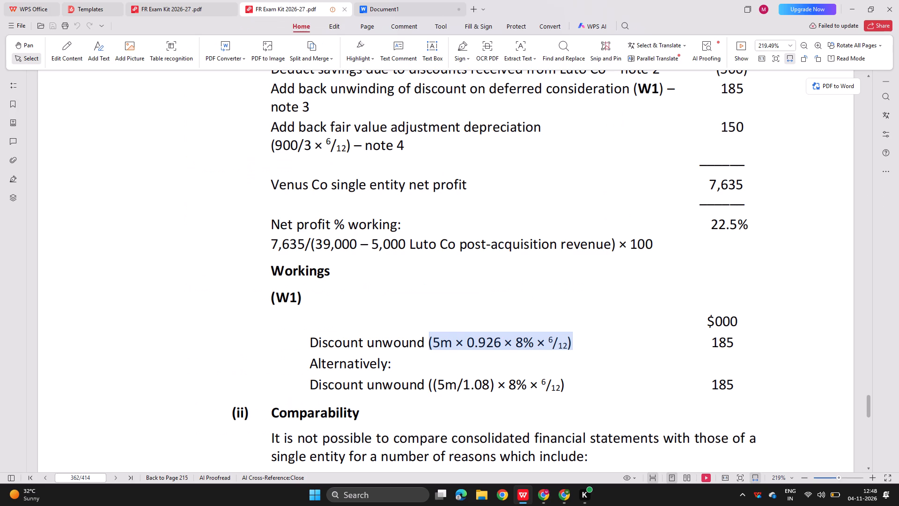
scroll(293, 172, "down", 1)
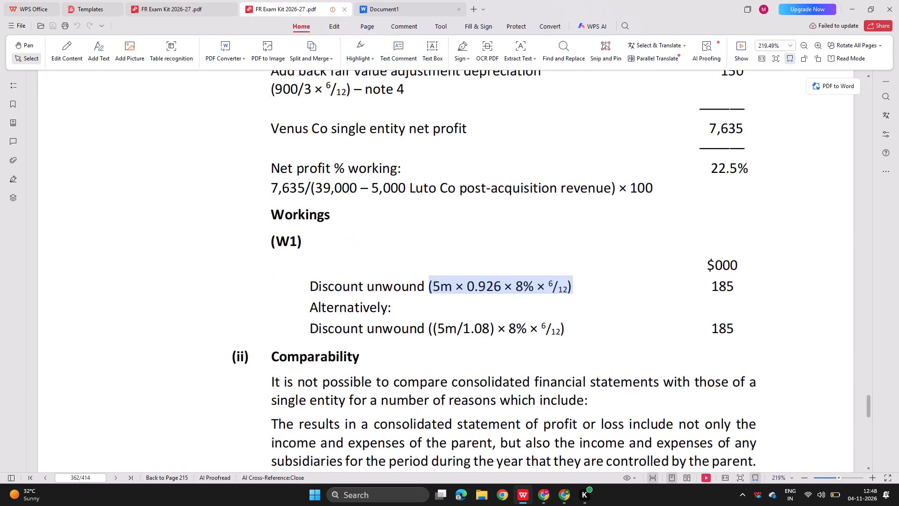
left_click(248, 282)
key("alt+Tab")
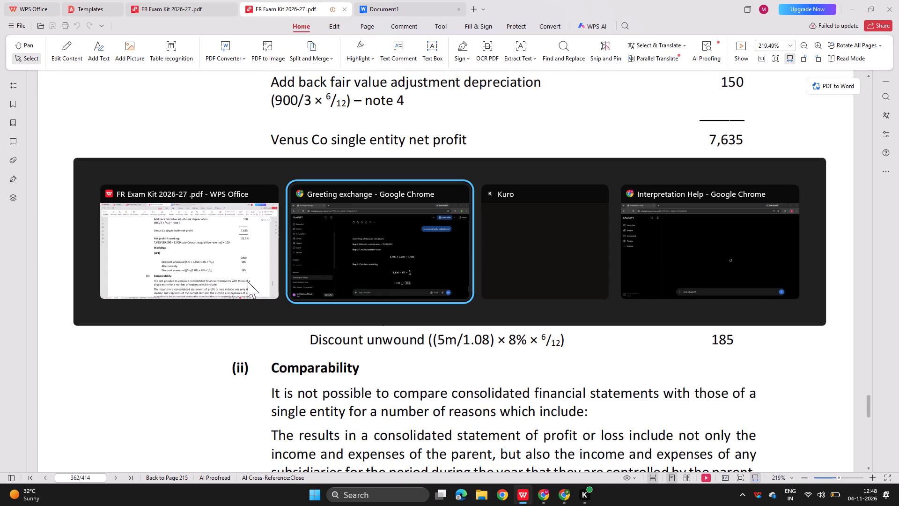
key("alt+Tab")
key("alt+Tab")
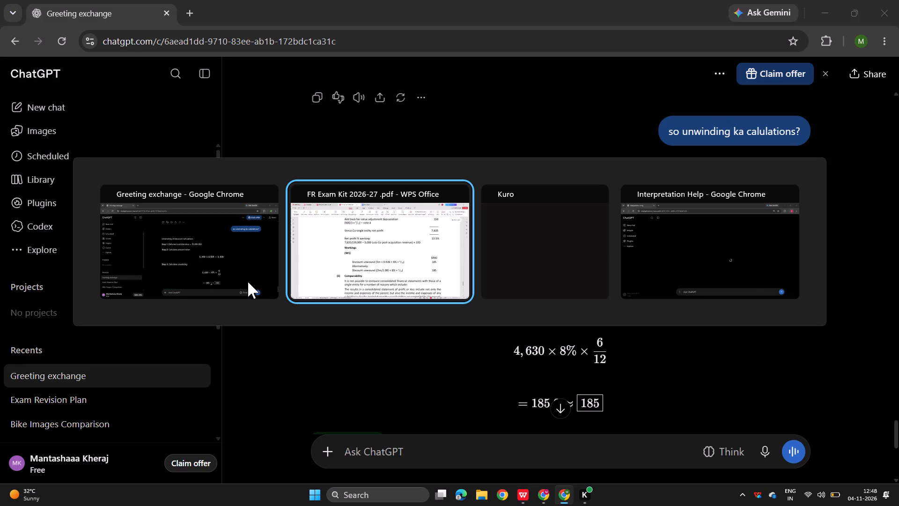
left_click(390, 15)
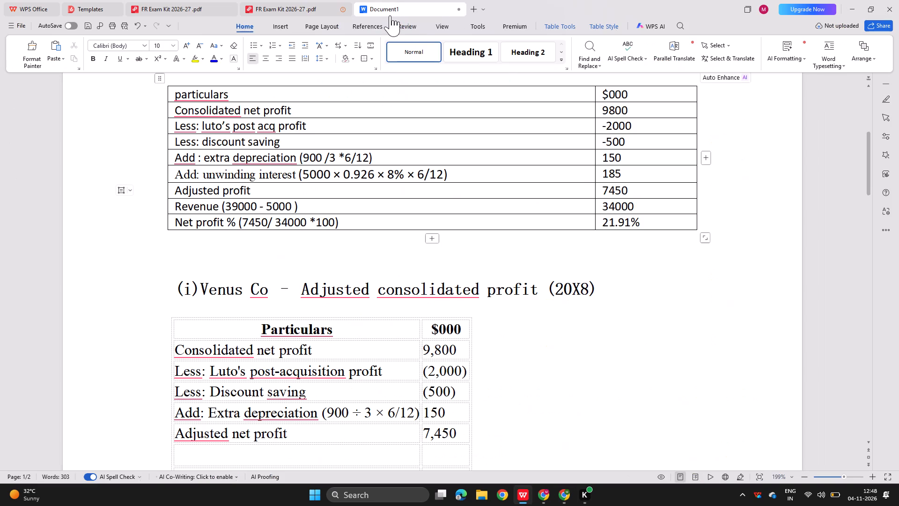
key("BackSpace")
key("BackSpace")
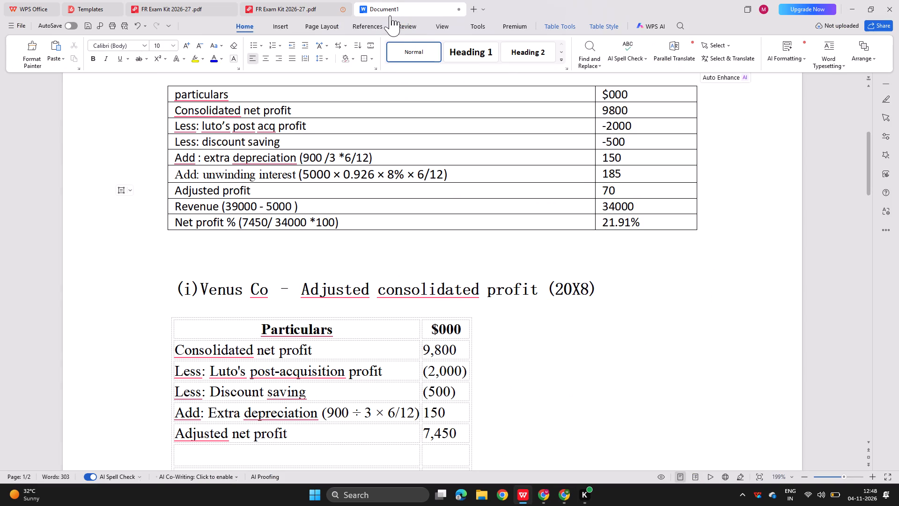
key("Right")
key("BackSpace")
type("635")
Set the Net profit % result in the bordered table to 22.5%, checking it against the exam kit PDF's answer.
key("Down")
key("Down")
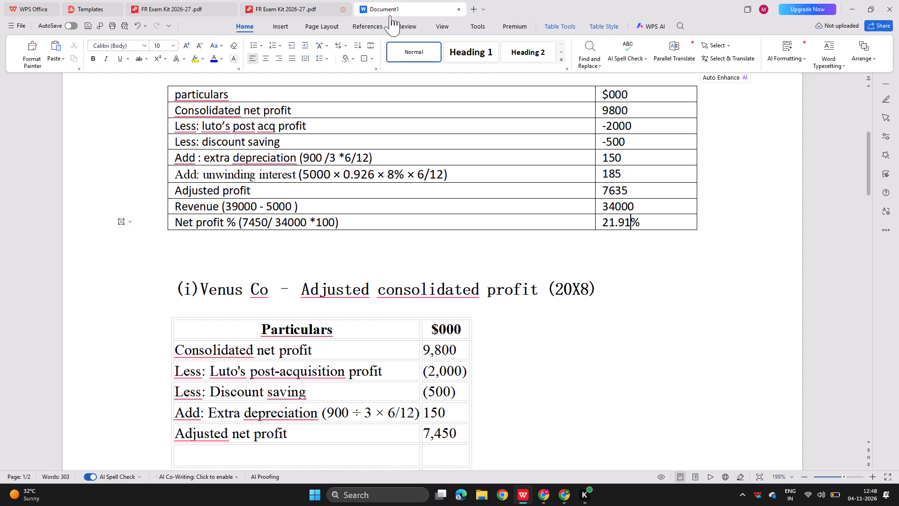
key("BackSpace")
key("BackSpace")
key("BackSpace")
key("BackSpace")
key("BackSpace")
left_click(317, 0)
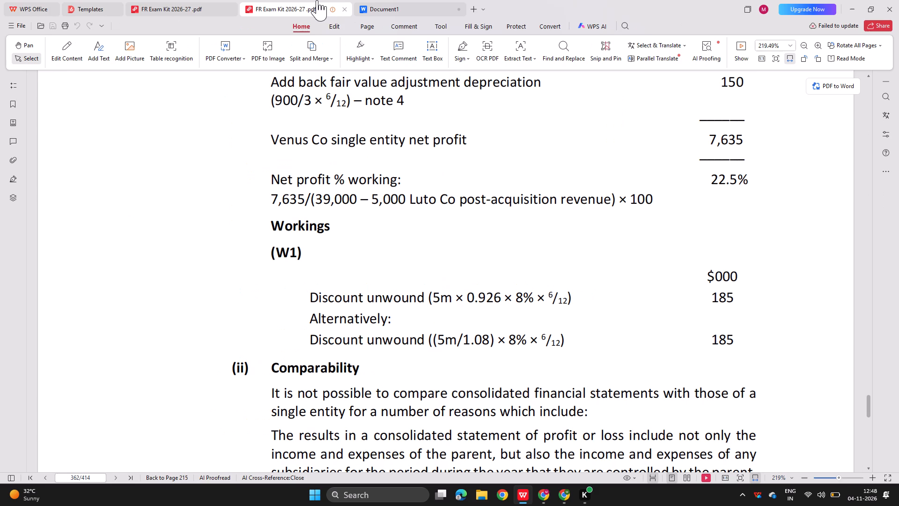
left_click(383, 0)
type("22.")
key("5")
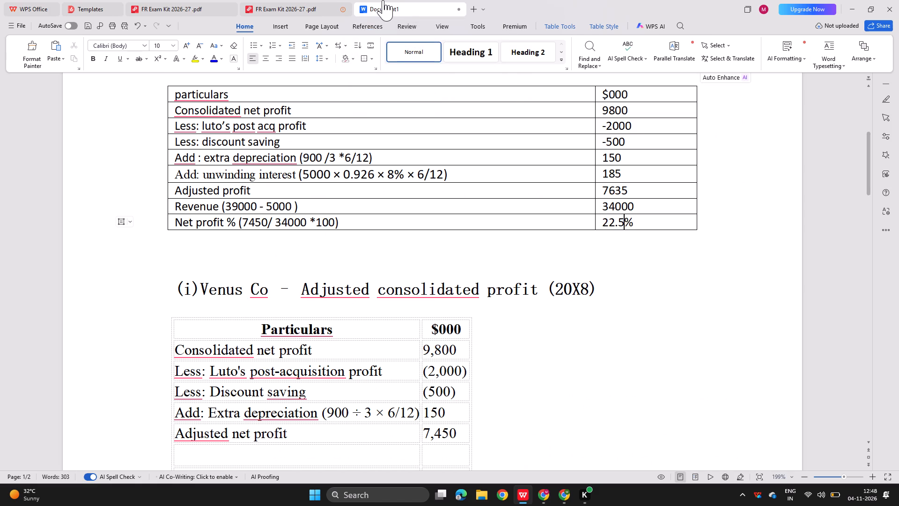
left_click(647, 222)
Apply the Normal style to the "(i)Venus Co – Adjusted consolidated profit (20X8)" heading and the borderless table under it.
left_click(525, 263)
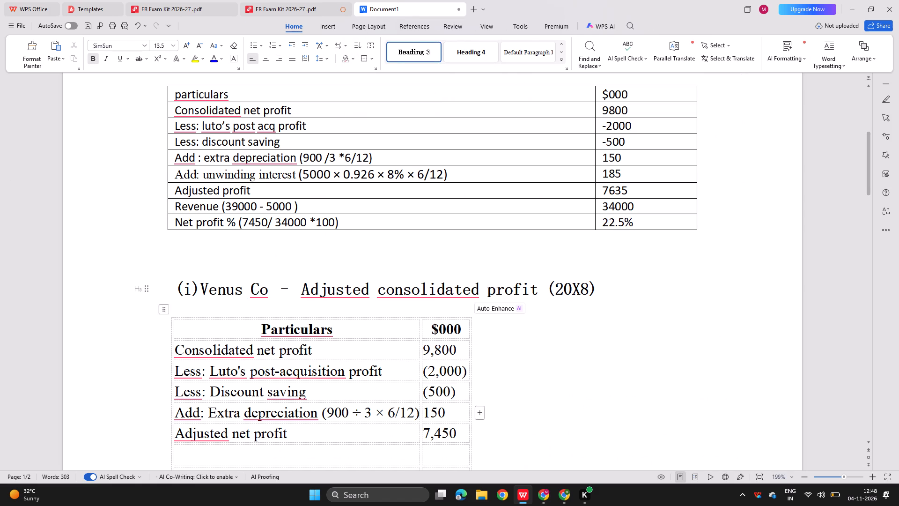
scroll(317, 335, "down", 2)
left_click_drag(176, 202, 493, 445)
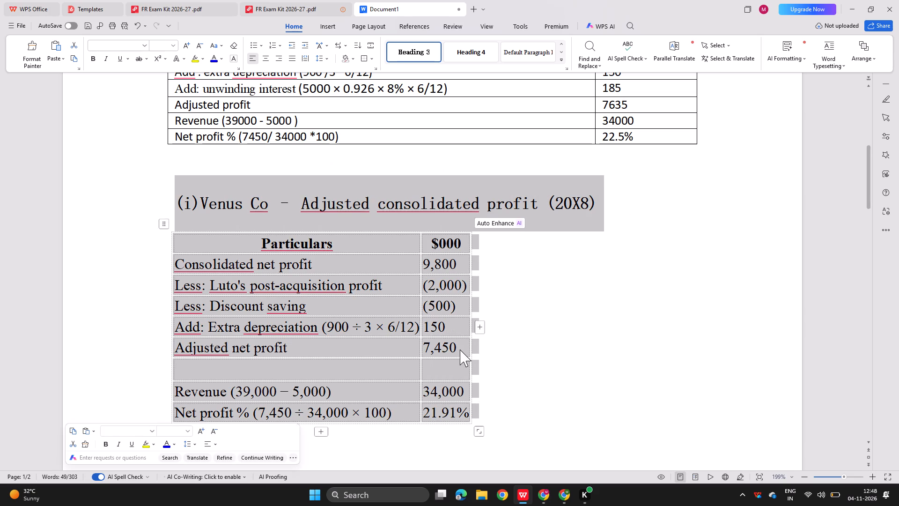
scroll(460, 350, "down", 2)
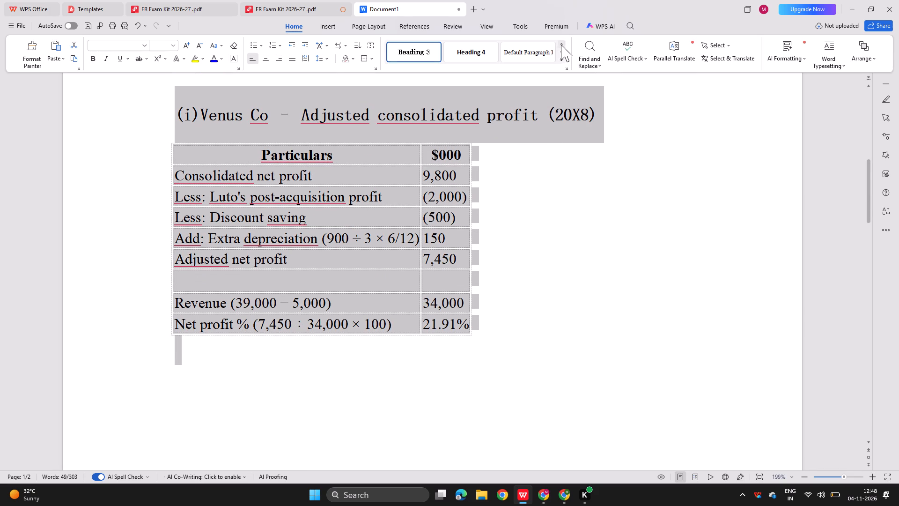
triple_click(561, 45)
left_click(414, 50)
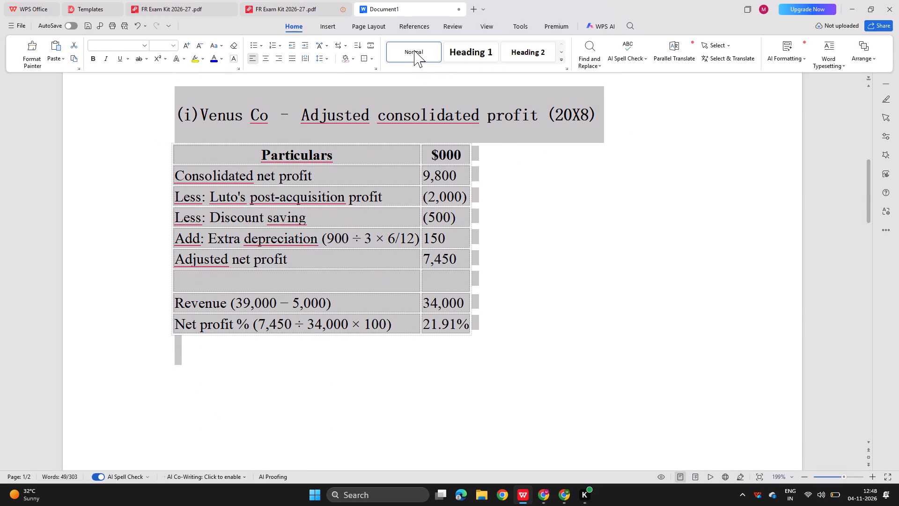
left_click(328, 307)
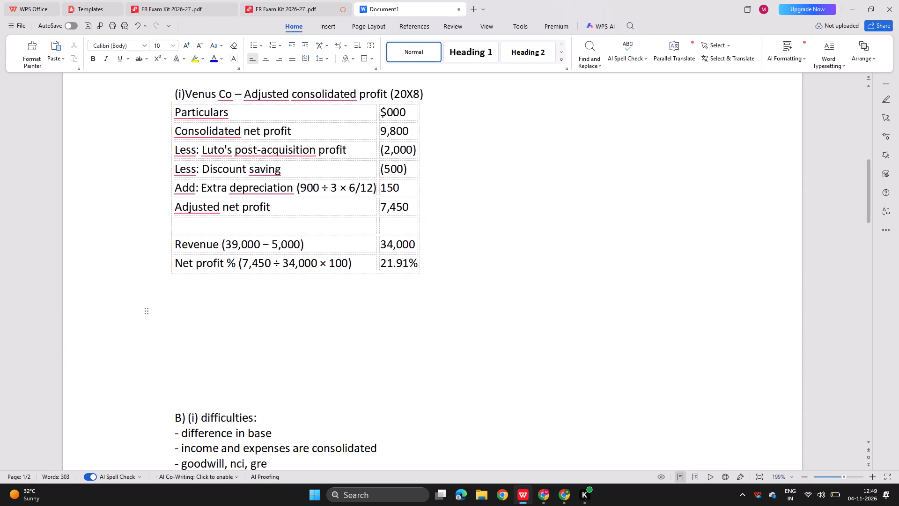
Delete the whole borderless duplicate table under the "(i)Venus Co – Adjusted consolidated profit (20X8)" heading.
scroll(328, 307, "up", 1)
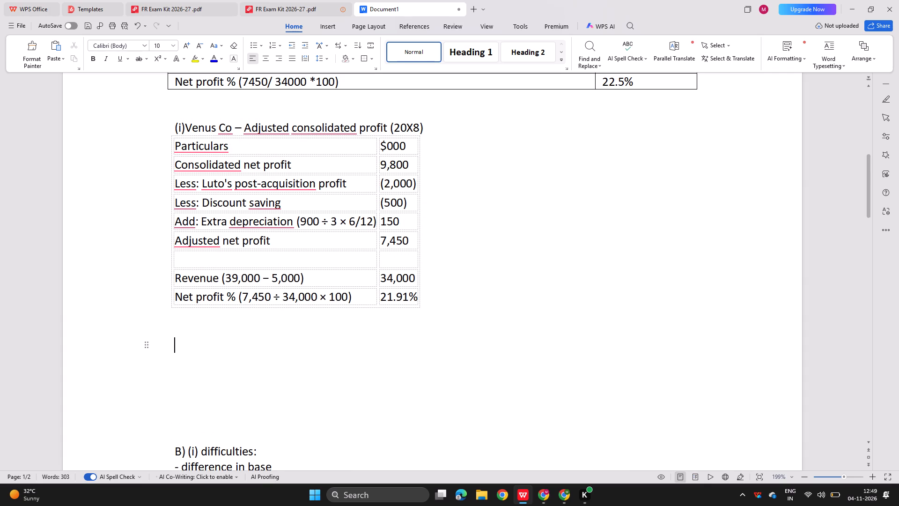
left_click(160, 127)
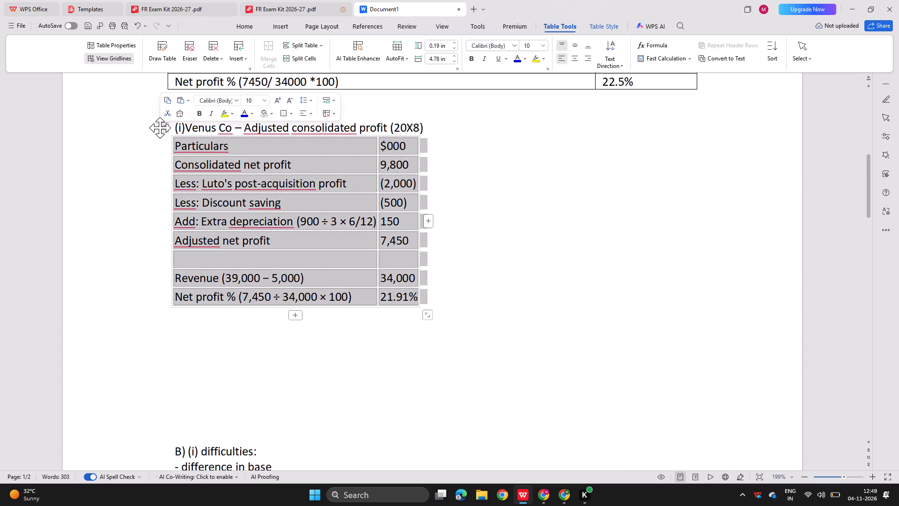
left_click(330, 116)
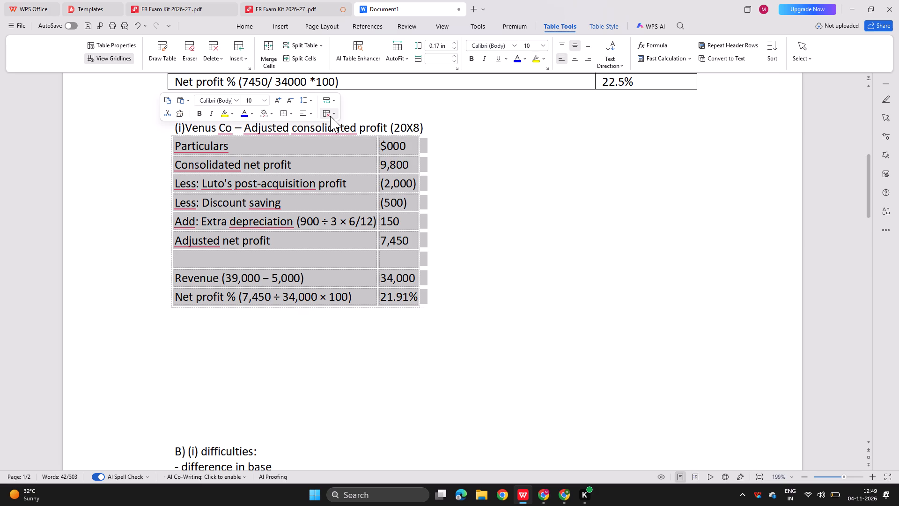
left_click(332, 181)
left_click(285, 207)
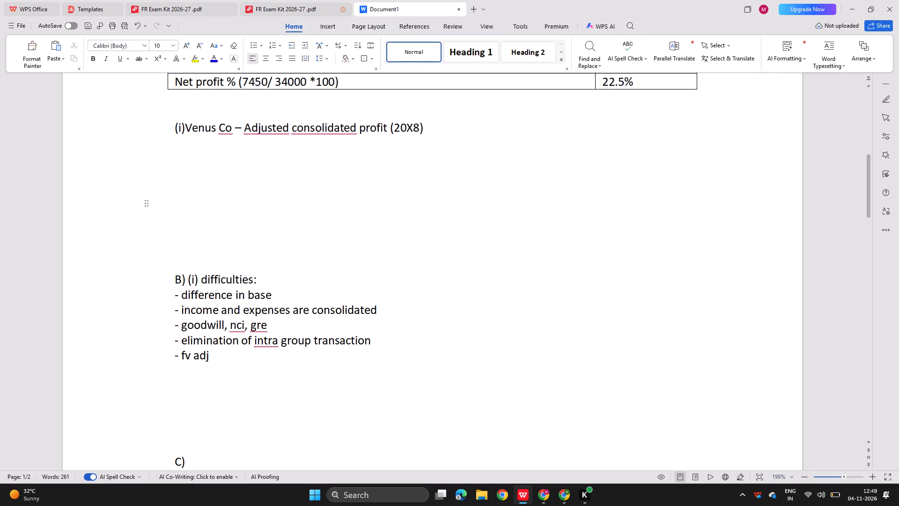
Remove the blank lines above "B) (i) difficulties:" and the leftover "(i)Venus Co – Adjusted consolidated profit (20X8)" heading.
left_click(184, 259)
key("BackSpace")
key("BackSpace")
key("BackSpace")
key("BackSpace")
key("BackSpace")
key("BackSpace")
key("BackSpace")
key("BackSpace")
key("BackSpace")
key("BackSpace")
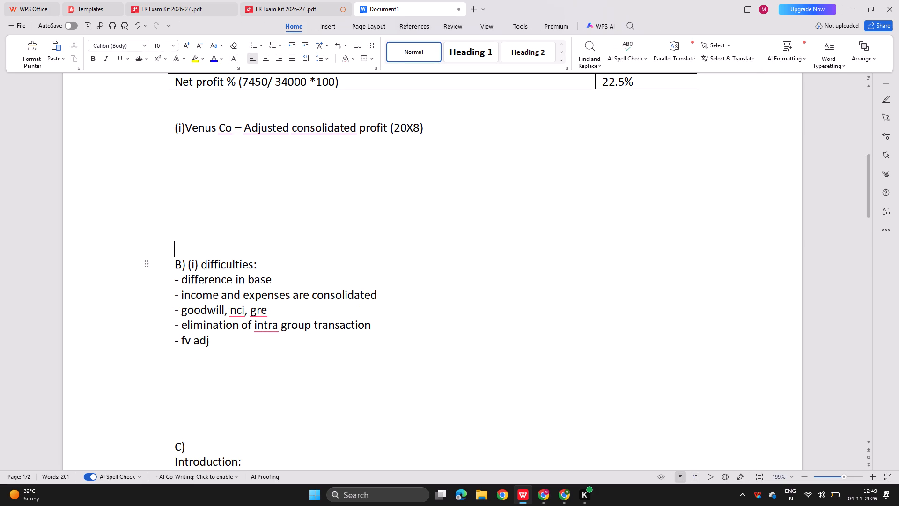
key("BackSpace")
key("BackSpace")
key("BackSpace")
key("BackSpace")
key("BackSpace")
key("BackSpace")
key("BackSpace")
key("BackSpace")
key("BackSpace")
key("BackSpace")
key("BackSpace")
key("BackSpace")
key("BackSpace")
key("BackSpace")
key("BackSpace")
key("BackSpace")
key("BackSpace")
key("BackSpace")
key("BackSpace")
key("BackSpace")
key("BackSpace")
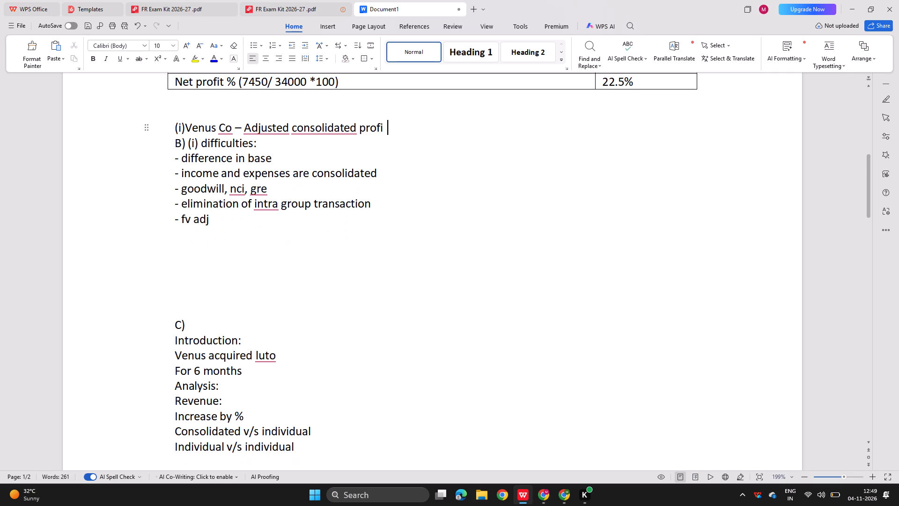
key("BackSpace")
key("BackSpace")
key("BackSpace")
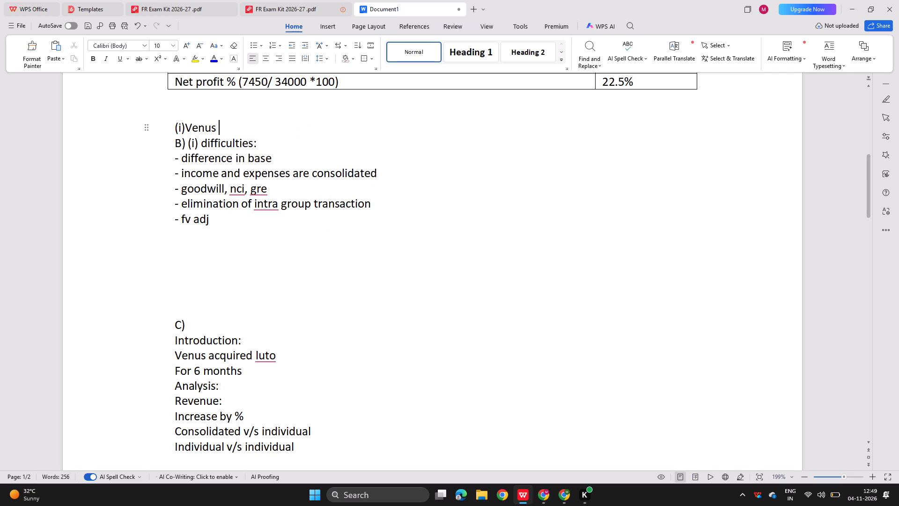
key("BackSpace")
key("BackSpace")
key("BackSpace")
key("BackSpace")
key("BackSpace")
key("BackSpace")
key("BackSpace")
key("BackSpace")
key("BackSpace")
key("BackSpace")
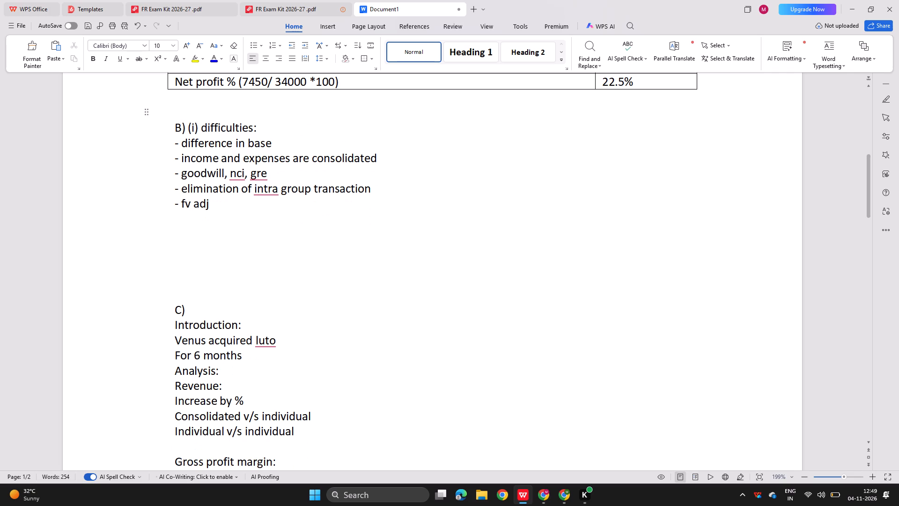
scroll(66, 386, "up", 1)
left_click(216, 246)
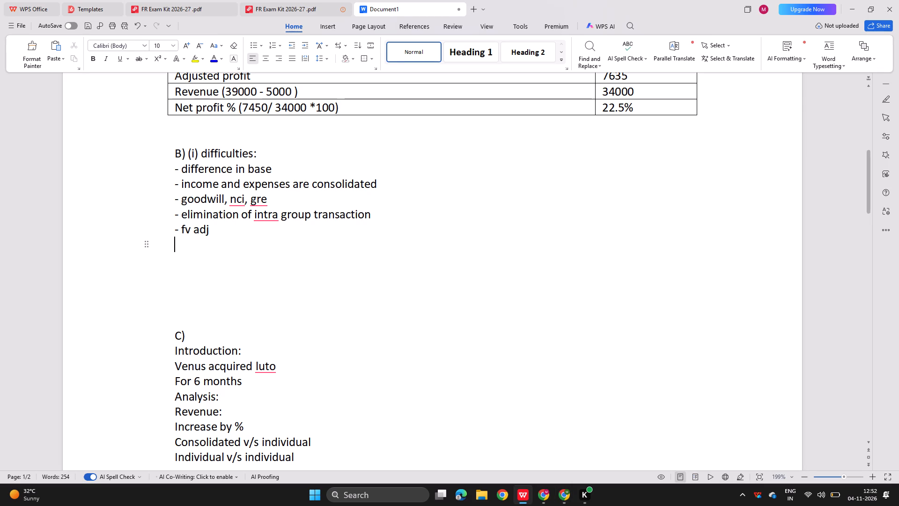
left_click(188, 285)
left_click(184, 246)
key("ctrl+v")
scroll(223, 261, "up", 4)
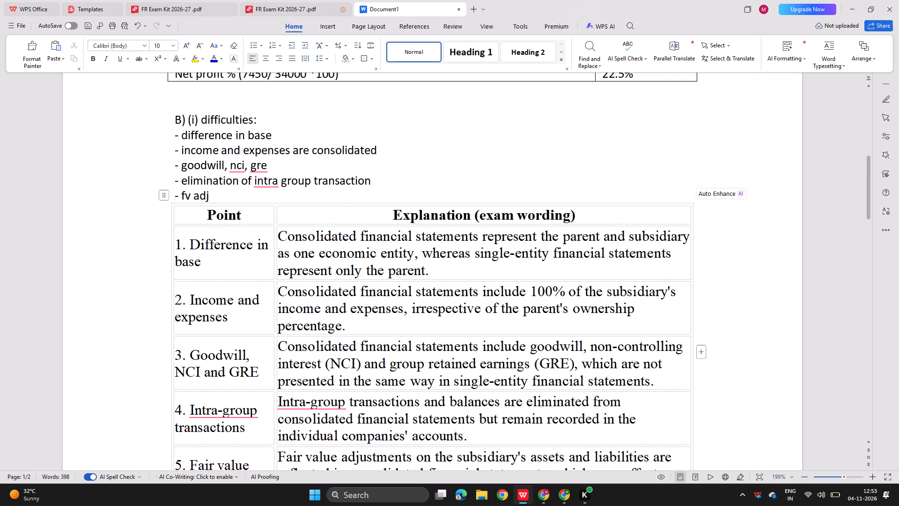
Insert a blank line and a new dashed line between "- fv adj" and the pasted table.
left_click(257, 197)
key("Return")
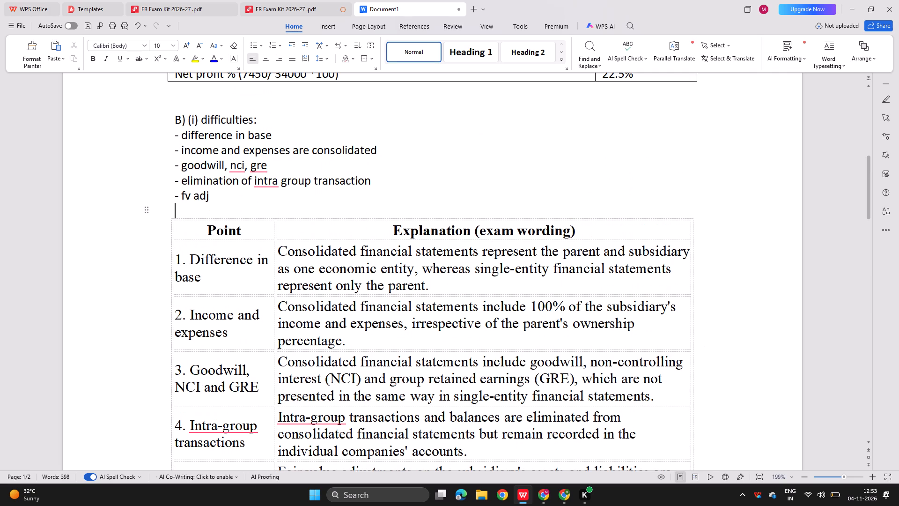
key("Return")
type("-")
key("space")
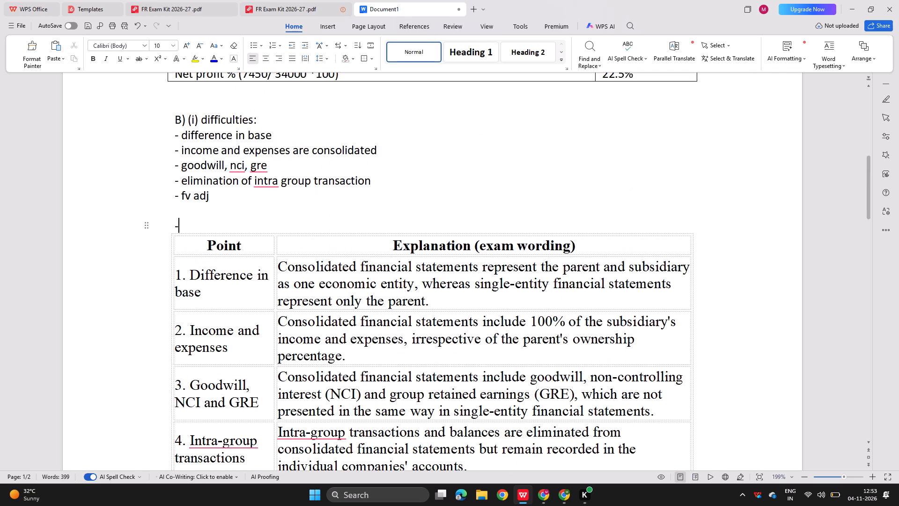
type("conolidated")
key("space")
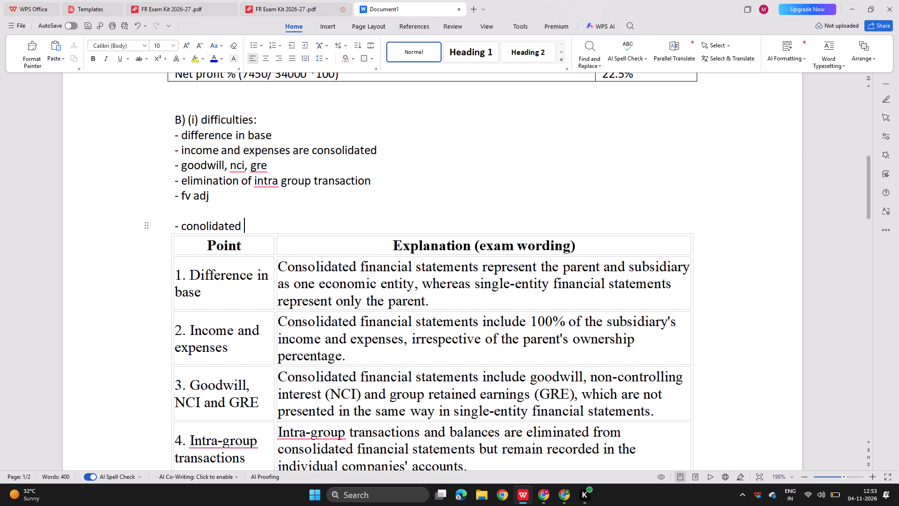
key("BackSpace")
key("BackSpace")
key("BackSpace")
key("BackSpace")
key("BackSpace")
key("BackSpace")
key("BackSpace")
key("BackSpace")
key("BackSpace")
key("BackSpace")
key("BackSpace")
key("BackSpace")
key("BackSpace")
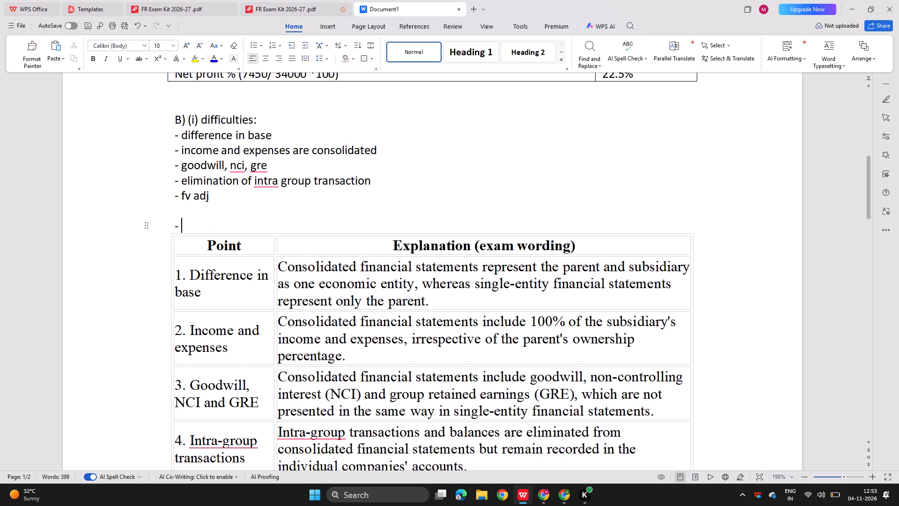
Enter the point heading "Difference in base:" on the new dashed line.
type("Di")
type("fference in base")
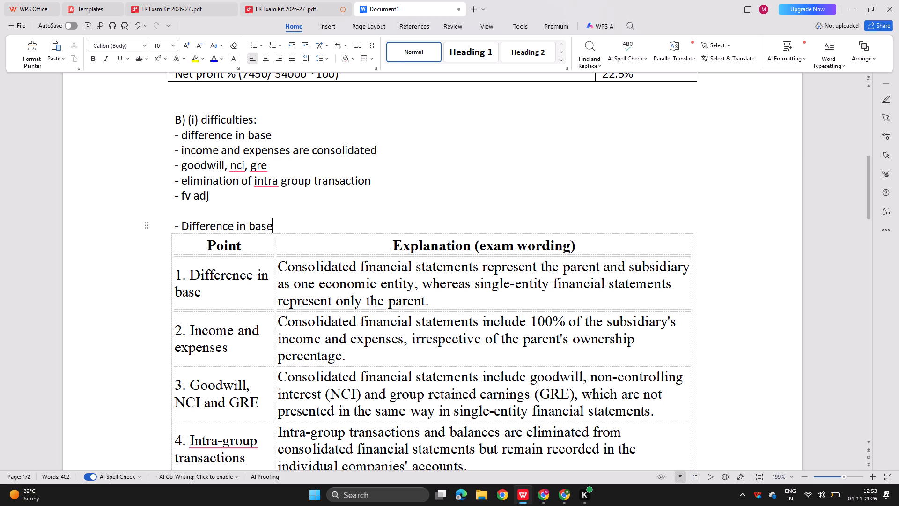
type(":")
key("space")
Begin the explanation after the heading with "consolidated financial statements represent", correcting the misspelt words.
type("consolidated")
key("space")
type("fiancn")
key("BackSpace")
key("BackSpace")
key("BackSpace")
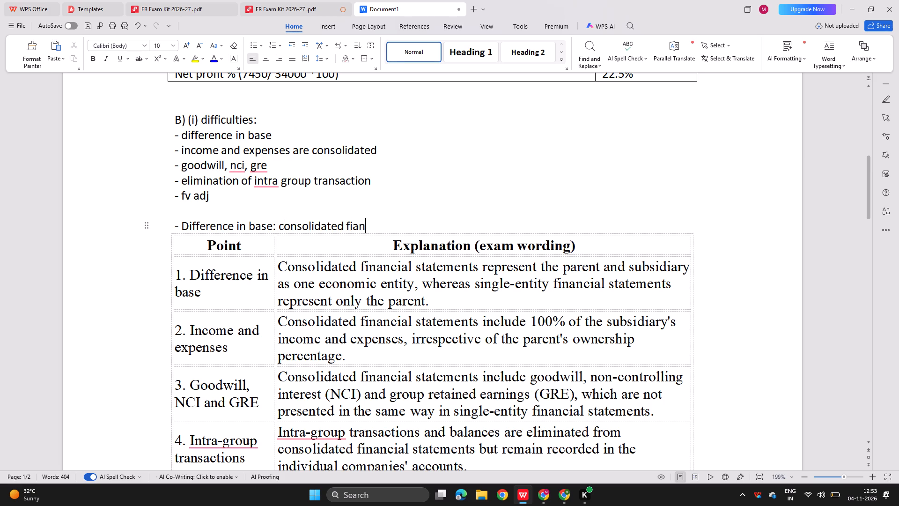
key("BackSpace")
type("nancial")
key("space")
type("statem")
type("ents")
key("space")
type("represnet")
key("space")
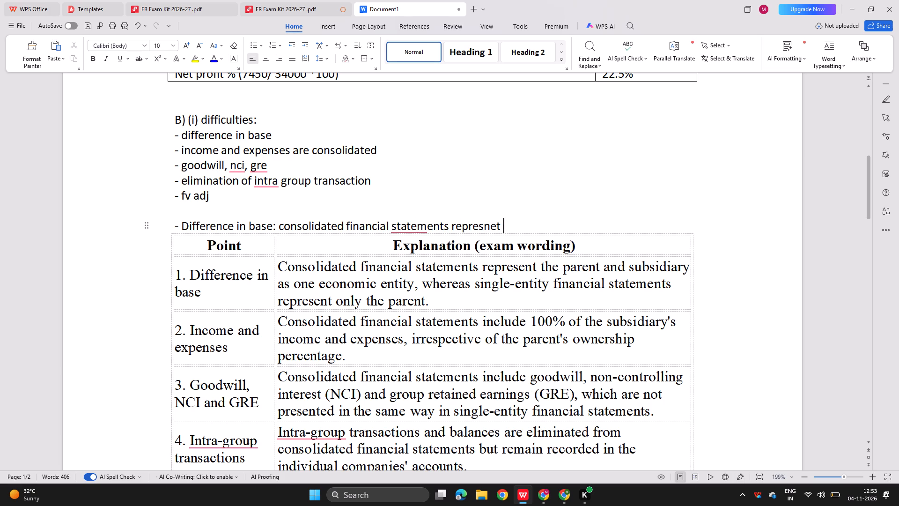
key("BackSpace")
key("BackSpace")
key("BackSpace")
key("BackSpace")
key("BackSpace")
type("sent")
key("space")
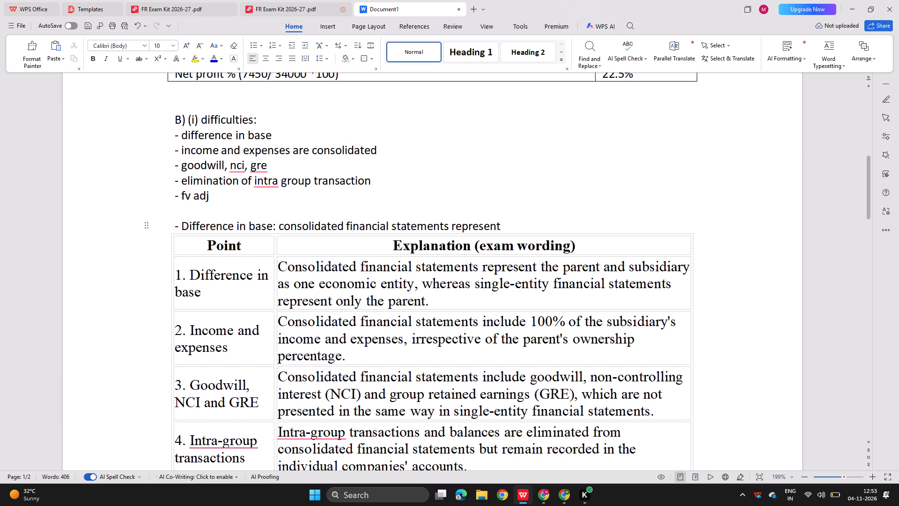
Continue the explanation with "the parent and subsidiary as one economic entity", leaving the sentence open without a full stop.
type("the parent and subsidiary as one c")
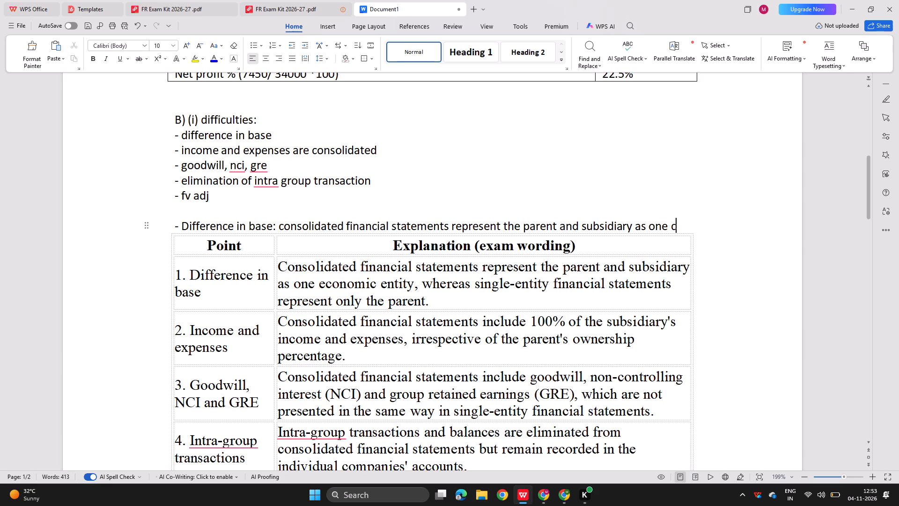
type("onic")
key("space")
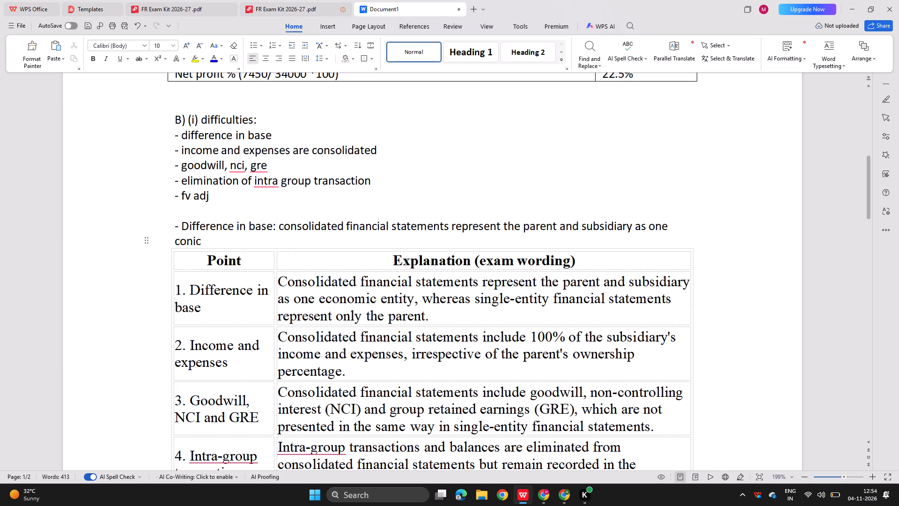
key("BackSpace")
key("BackSpace")
key("BackSpace")
key("BackSpace")
key("BackSpace")
key("BackSpace")
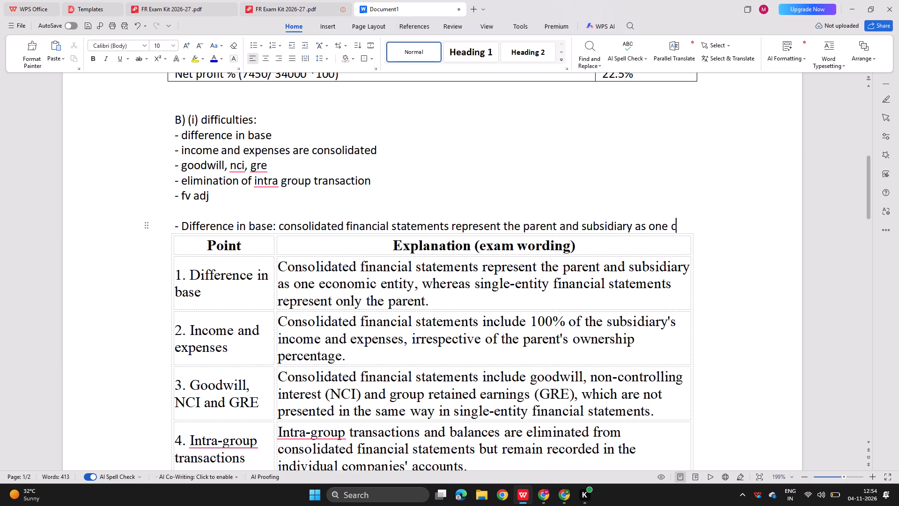
type("economic")
key("space")
type("entity")
key("period")
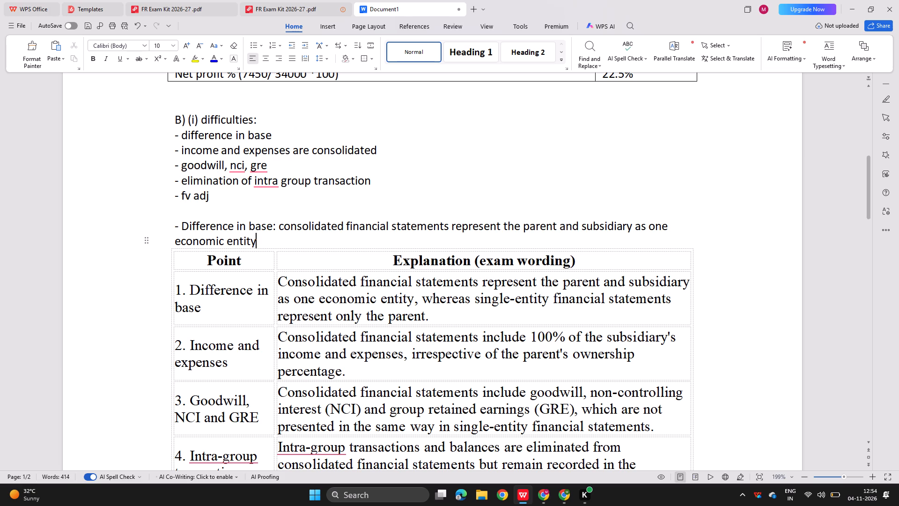
key("BackSpace")
Finish the "Difference in base" explanation with ", whereas single - entity financial statements represent only the parent.".
type(", whr")
key("BackSpace")
type("ereas")
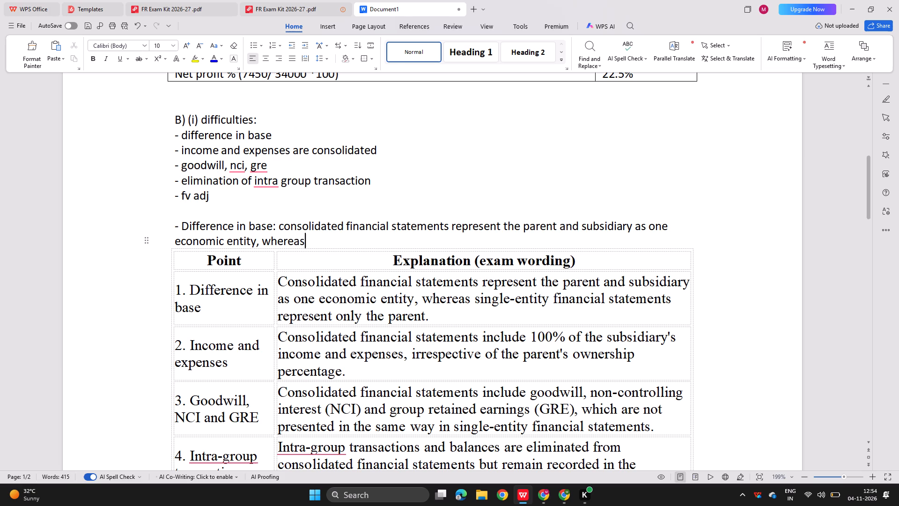
key("space")
type("single - entity")
key("space")
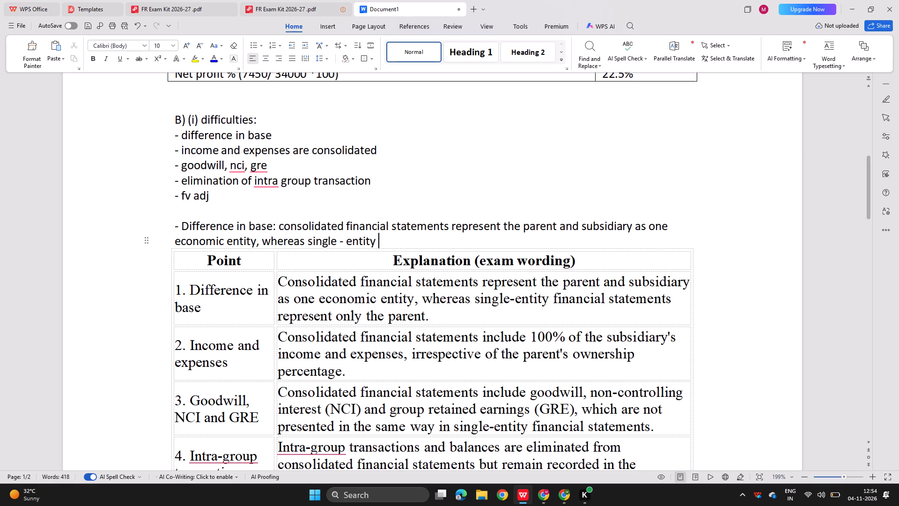
type("finac")
key("BackSpace")
key("BackSpace")
type("ancial statments")
key("space")
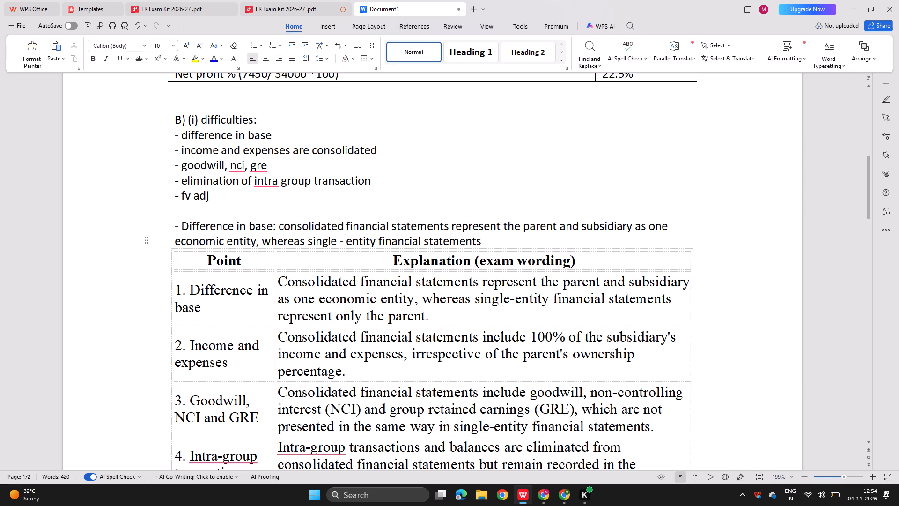
type("repres")
type("ent only the parent")
key("space")
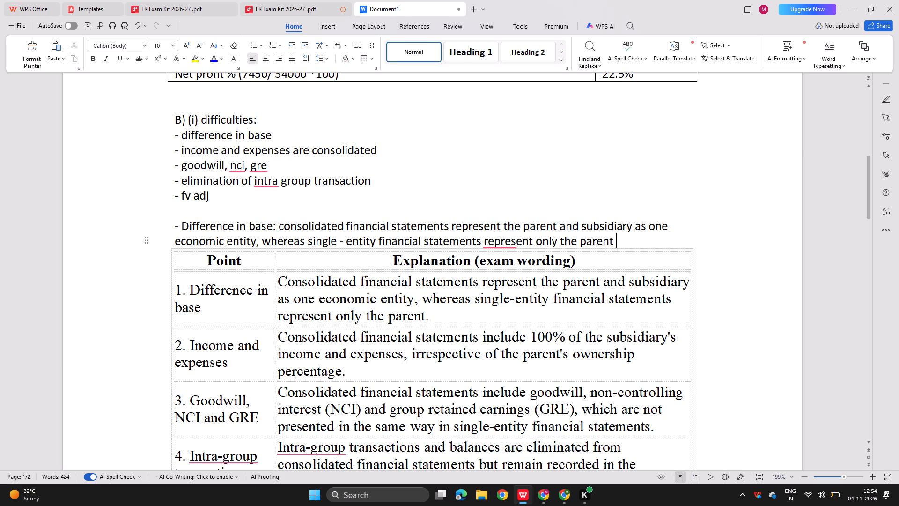
key("BackSpace")
key("period")
Start a new dashed line below the "Difference in base" point, above the pasted table.
key("Return")
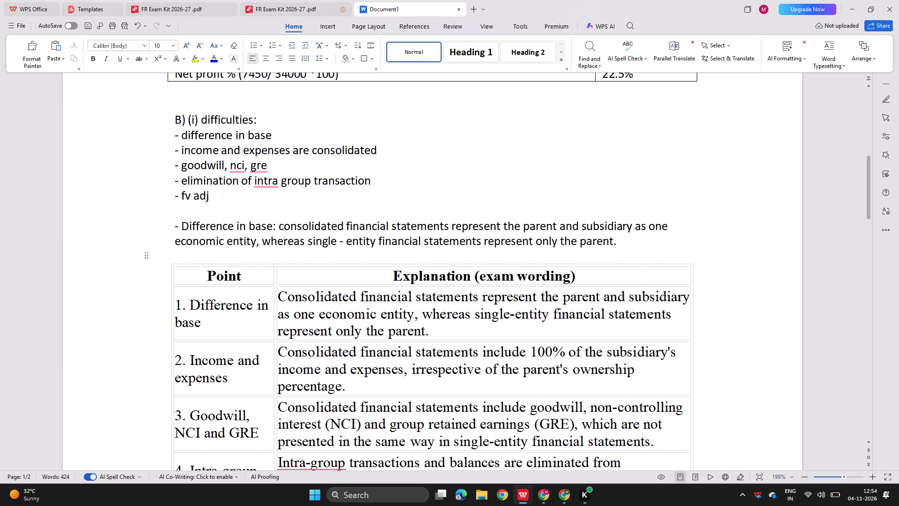
type("income")
key("space")
key("BackSpace")
key("BackSpace")
key("BackSpace")
key("BackSpace")
key("BackSpace")
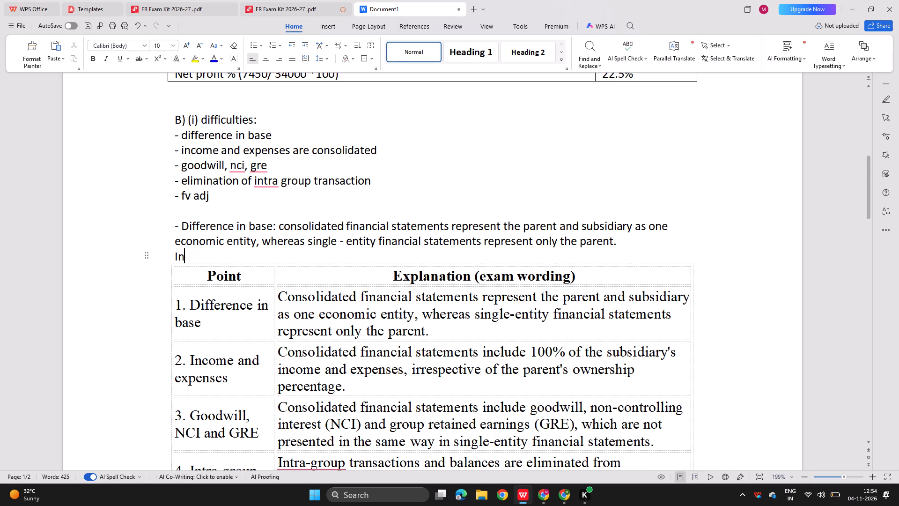
key("BackSpace")
key("BackSpace")
type("-")
key("space")
Enter the point heading "Income and expenses:" on the new dashed line, correcting the misspelt words and keeping the explanation on the same line.
type("Inoco")
key("BackSpace")
key("BackSpace")
key("c")
key("BackSpace")
key("BackSpace")
type("cpme")
key("space")
key("BackSpace")
key("BackSpace")
key("BackSpace")
key("BackSpace")
type("ome")
key("space")
type("adn")
key("BackSpace")
key("BackSpace")
key("d")
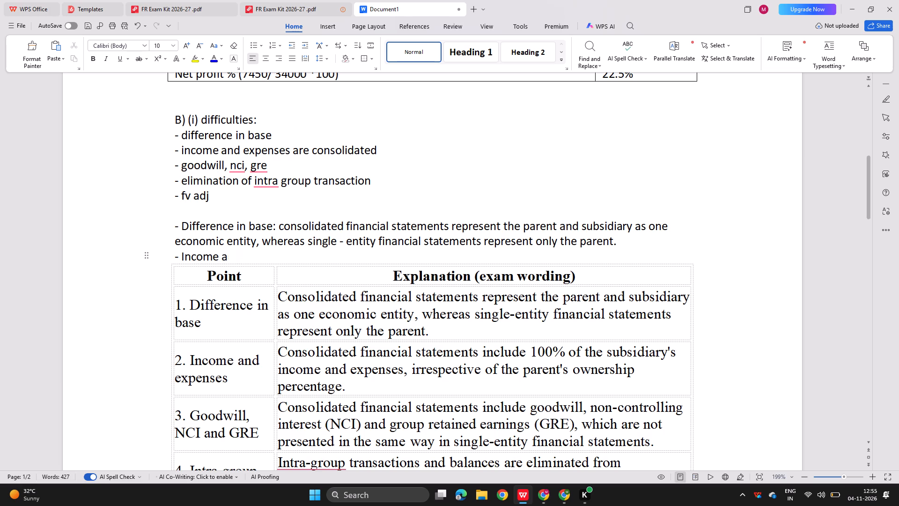
key("BackSpace")
type("nd expesnes")
key("space")
key("BackSpace")
key("BackSpace")
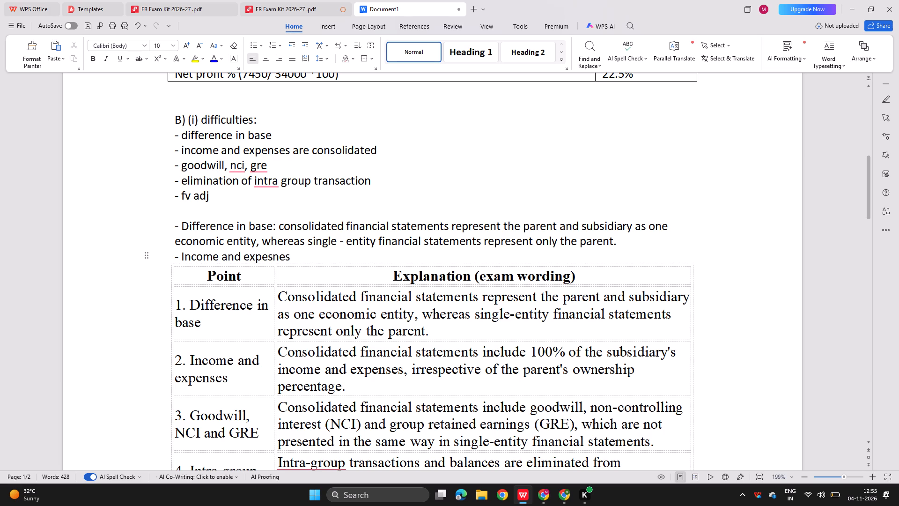
key("BackSpace")
key("BackSpace")
key("BackSpace")
type("nsee")
key("BackSpace")
type("s:")
key("Return")
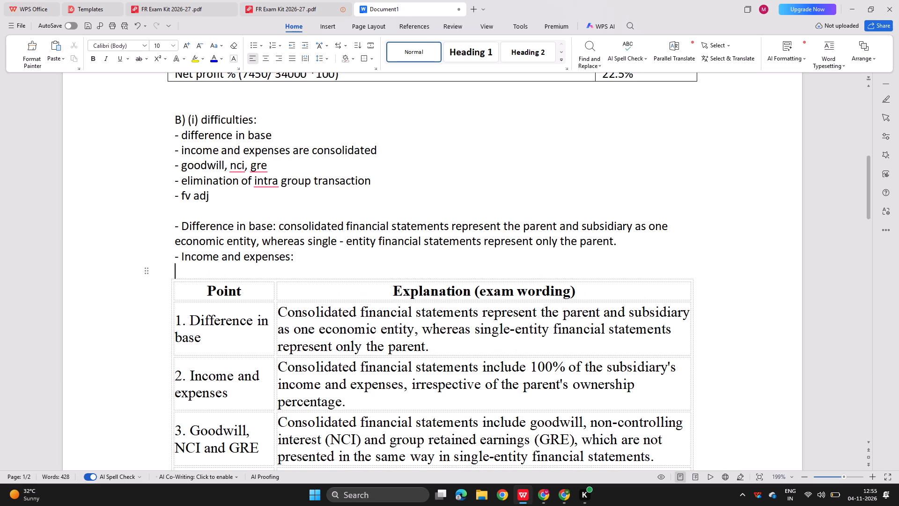
key("BackSpace")
key("space")
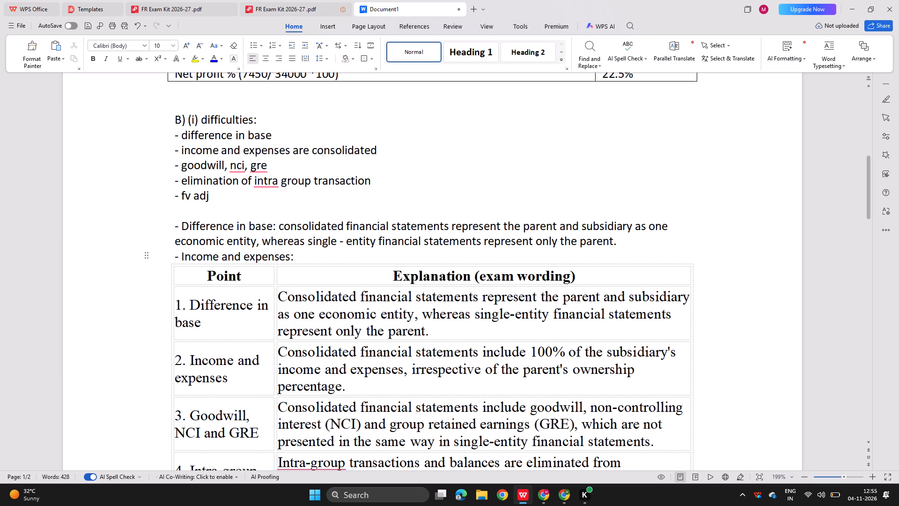
Begin the explanation after the heading with "consolidated financial statement include 100%".
type("con")
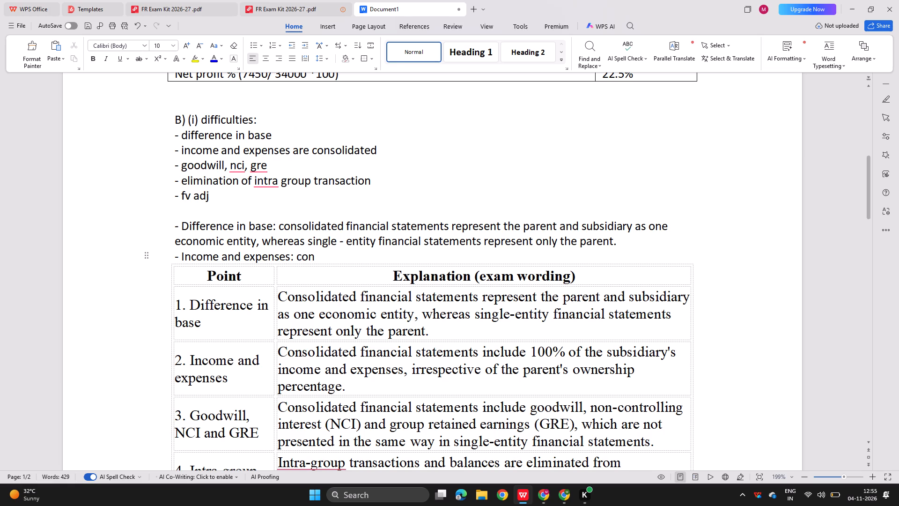
type("solid")
key("a")
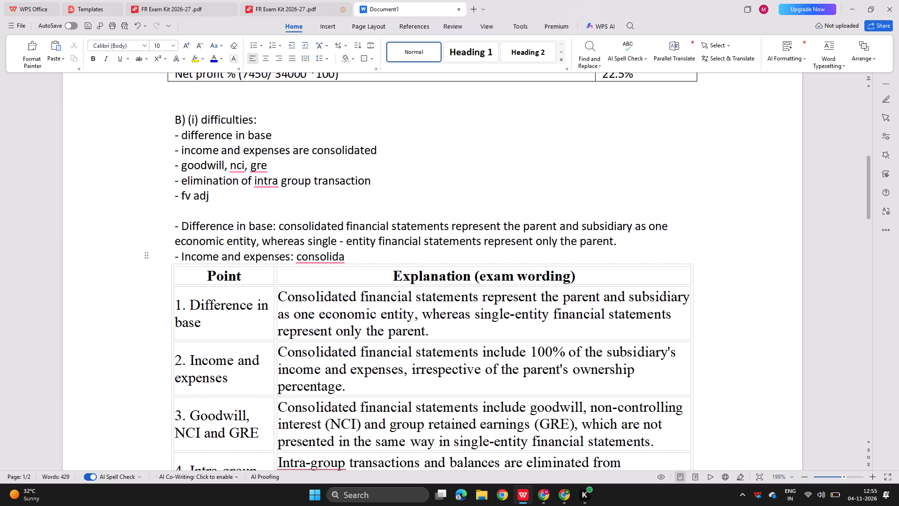
type("ted")
key("space")
type("financial statemtn")
key("BackSpace")
key("BackSpace")
key("BackSpace")
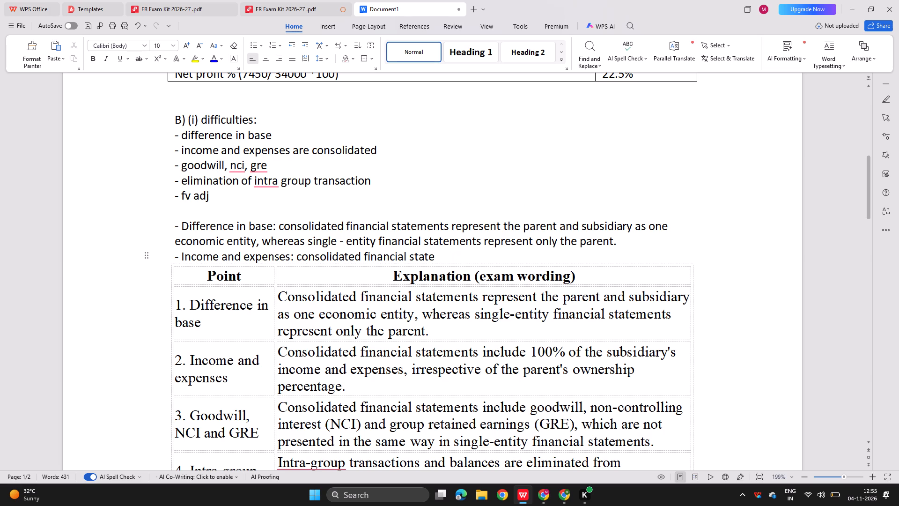
type("ment")
key("space")
type("include")
key("space")
type("100%")
key("space")
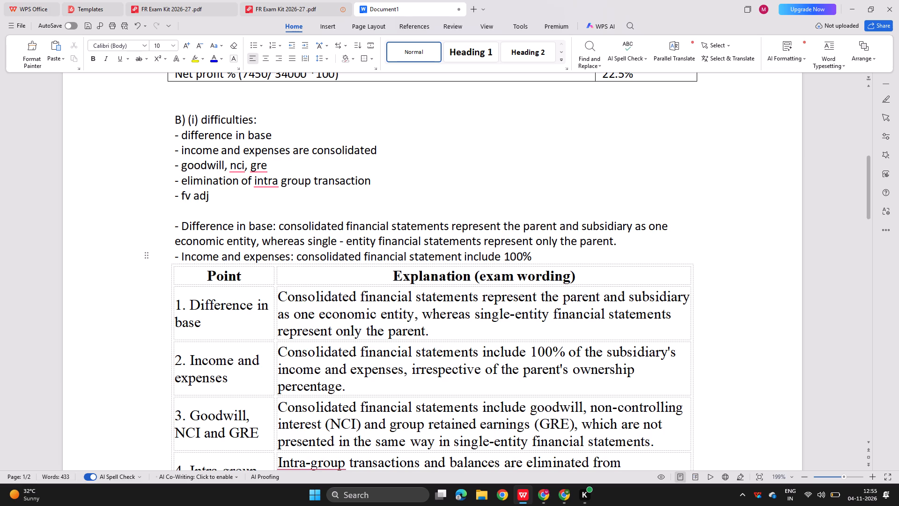
Continue the explanation with "of the subsidiary's income and expenses".
type("of the subsidiary")
key("space")
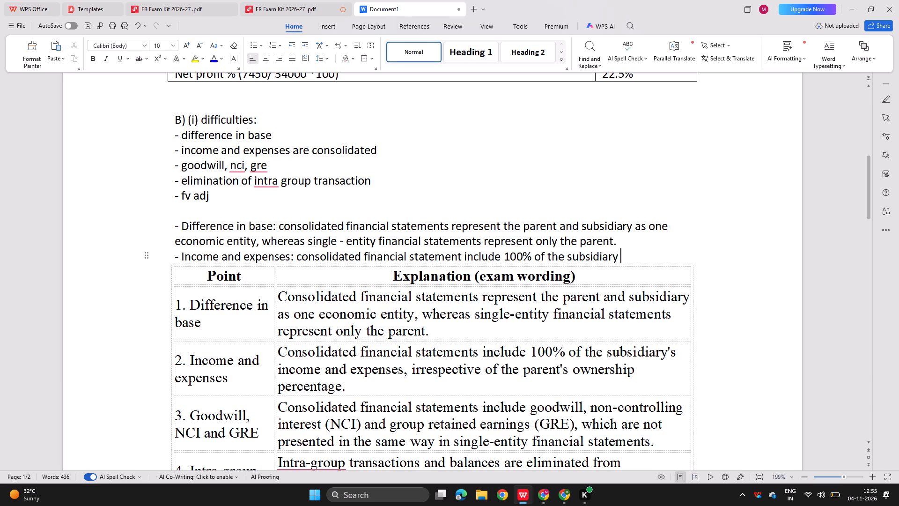
key("BackSpace")
type("'s")
key("space")
type("income and expense")
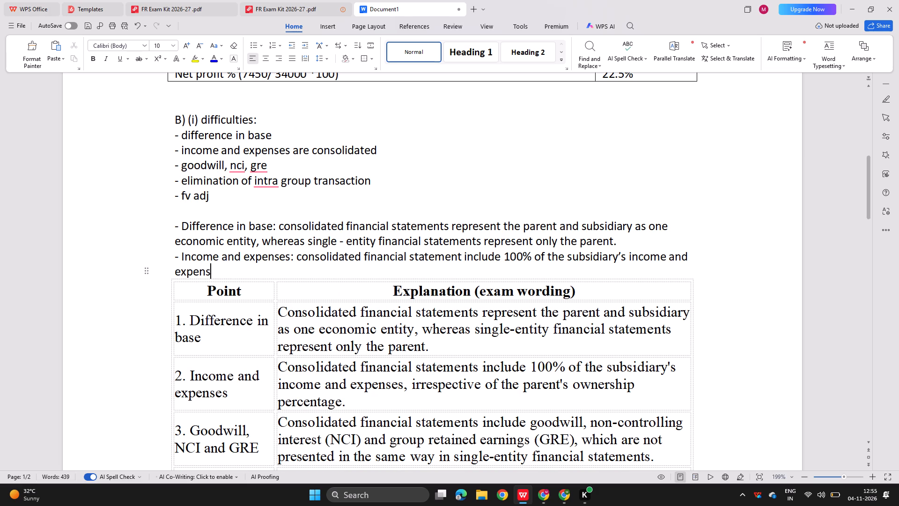
key("space")
key("s")
key("BackSpace")
key("BackSpace")
type("s")
key("space")
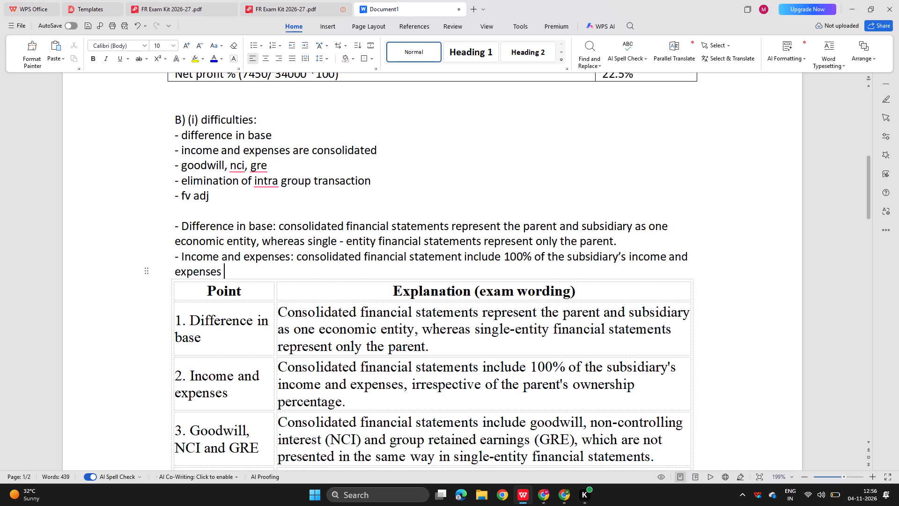
Add ", irrespective of the parent's percentage" directly after "expenses", correcting the misspelt words.
key("BackSpace")
type(", irrespective")
key("space")
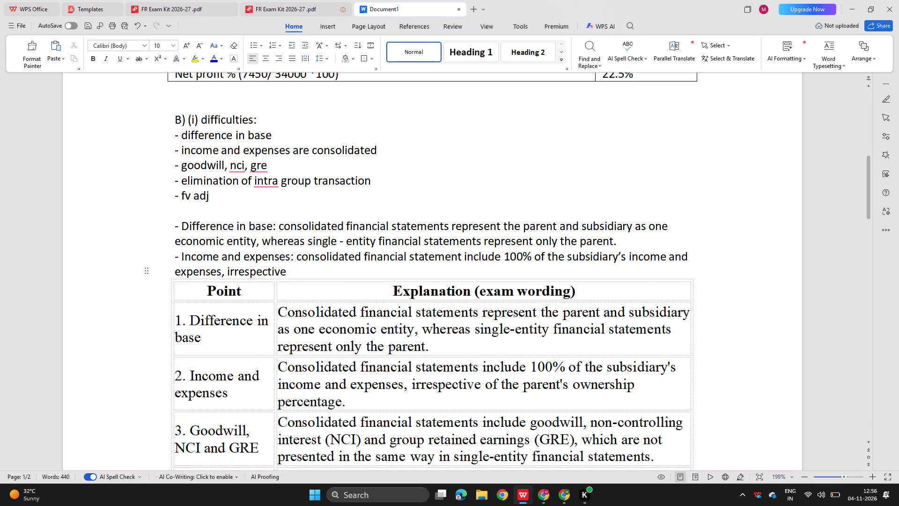
type("of the pre")
key("BackSpace")
key("BackSpace")
type("arenr")
key("BackSpace")
type("ts")
key("space")
key("BackSpace")
key("BackSpace")
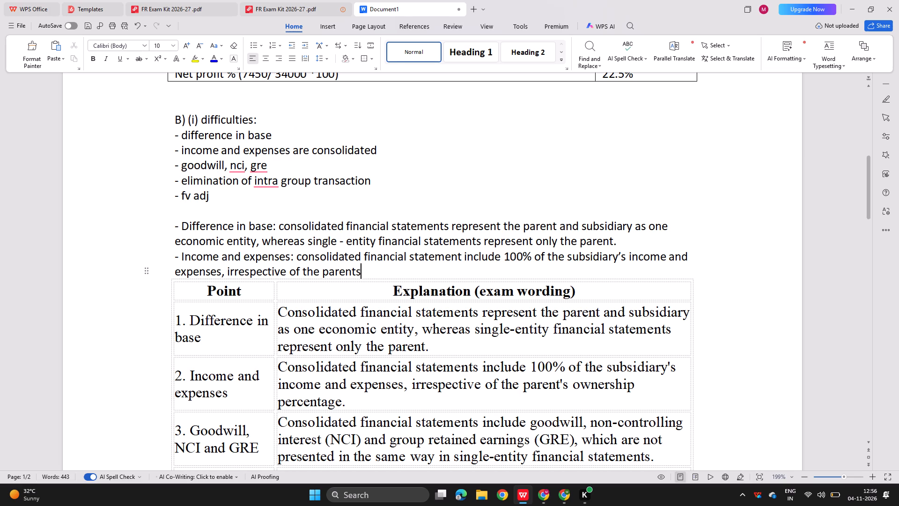
type("'s per")
type("centage")
key("space")
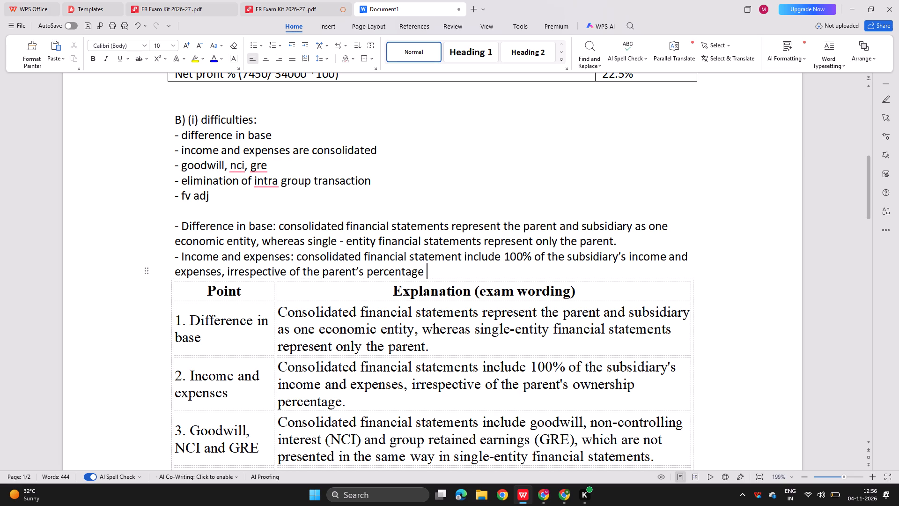
Insert "ownership" before "percentage" and end the "Income and expenses" explanation with a full stop.
key("Left")
key("Left")
key("Left")
key("Left")
key("Left")
key("Left")
key("Left")
key("Left")
key("Left")
key("Left")
key("Left")
type("ownership")
key("space")
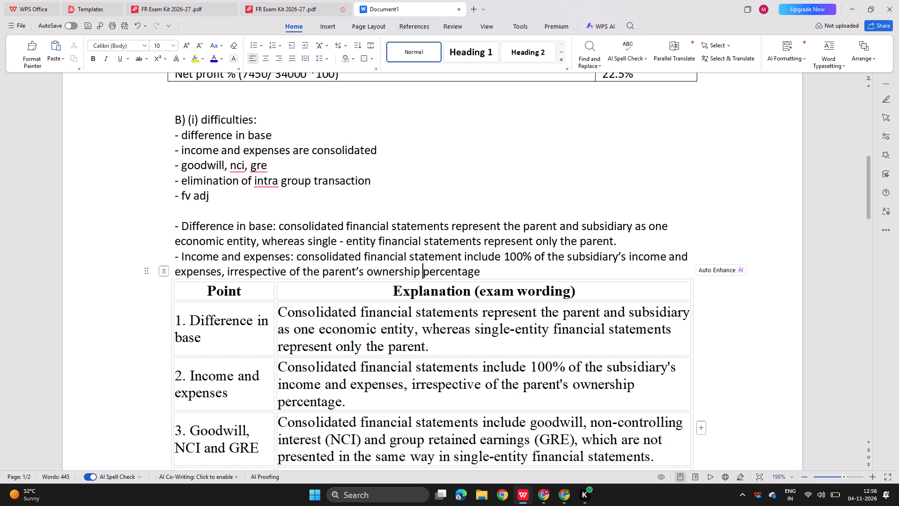
left_click(491, 274)
key("BackSpace")
key("period")
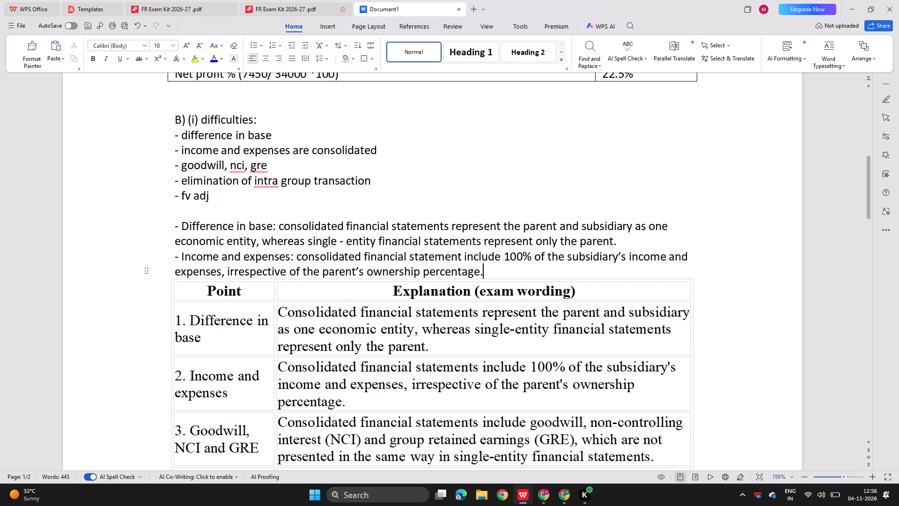
Start a new line below the "Income and expenses" explanation with the heading "- goodwill", correcting the misspelt word.
key("Return")
key("Return")
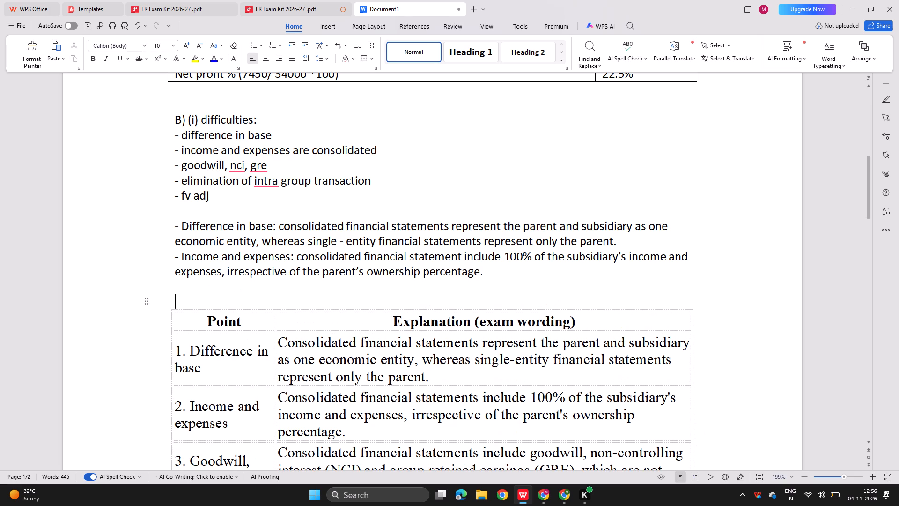
type("goowill")
key("BackSpace")
key("BackSpace")
key("BackSpace")
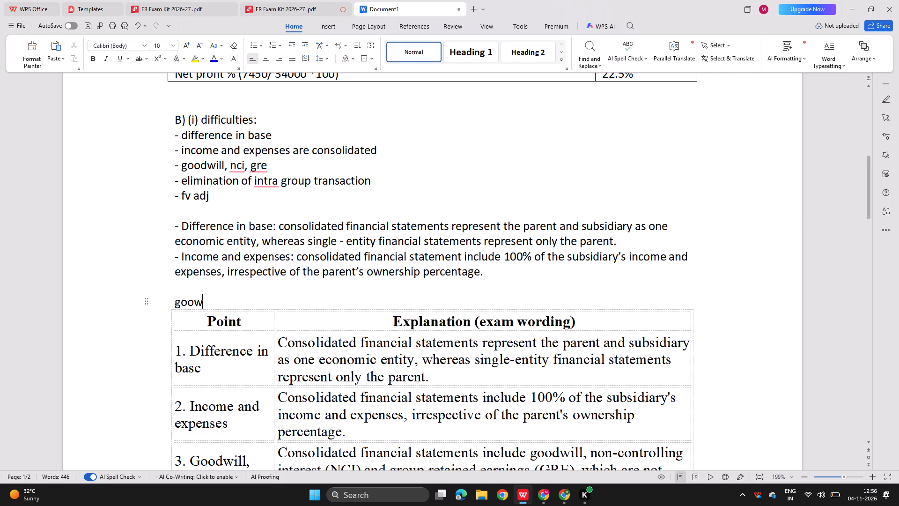
key("BackSpace")
key("BackSpace")
key("BackSpace")
key("BackSpace")
key("BackSpace")
type("goodwill")
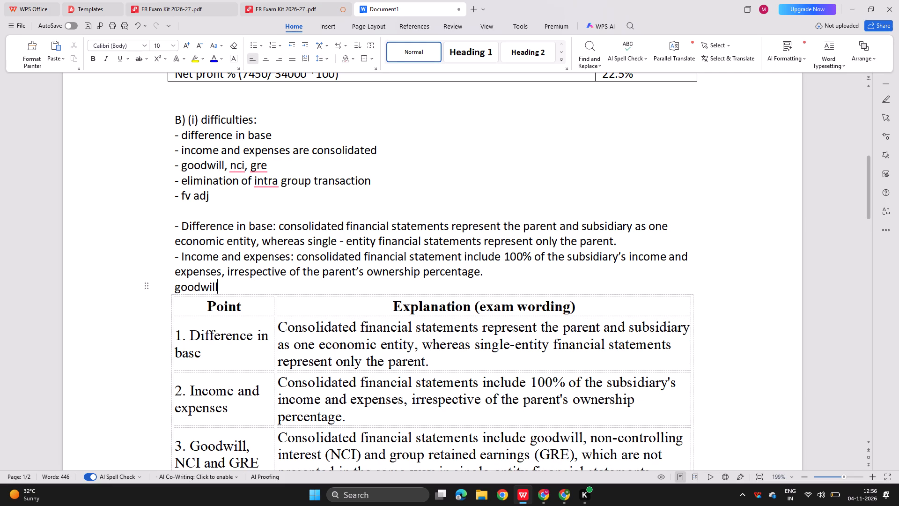
left_click(170, 288)
key("minus")
key("space")
Extend the new heading after "goodwill" with ", NCI and GRE -".
left_click(239, 287)
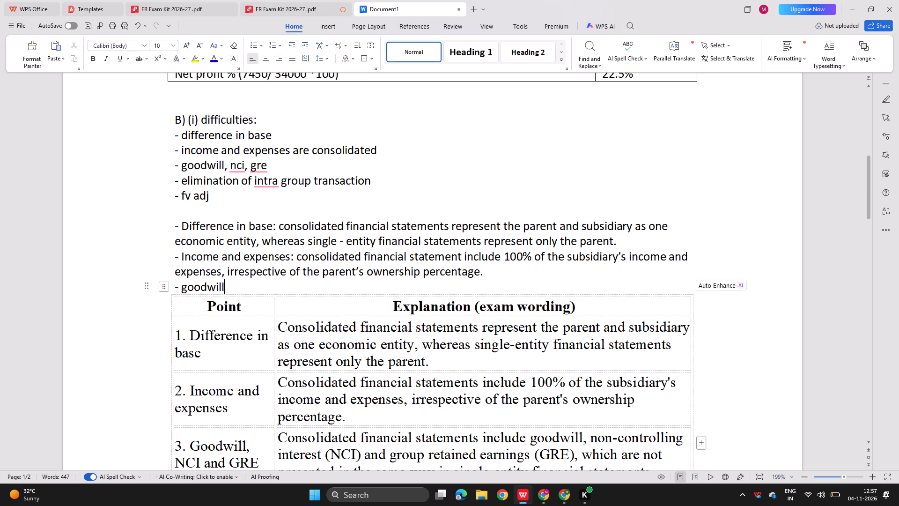
type(",")
key("space")
key("space")
type("AN")
key("BackSpace")
key("BackSpace")
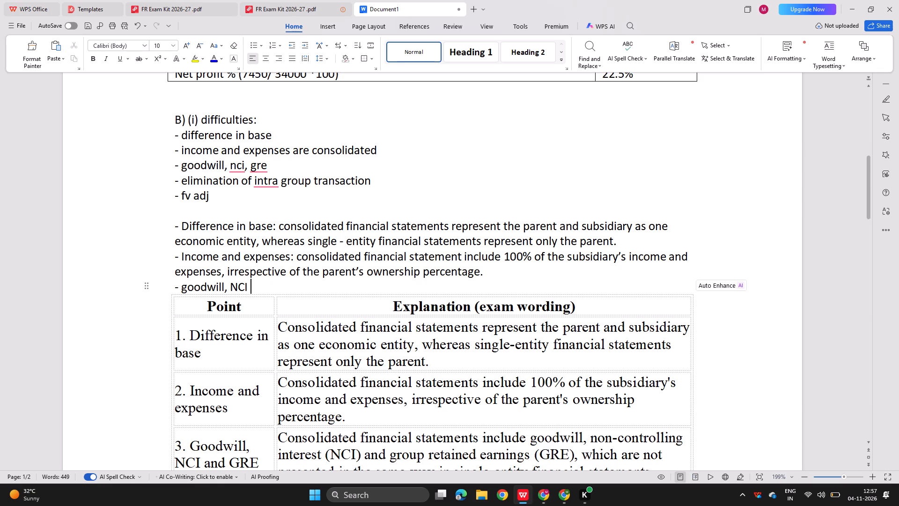
key("space")
type("GRE")
key("space")
type("-")
key("space")
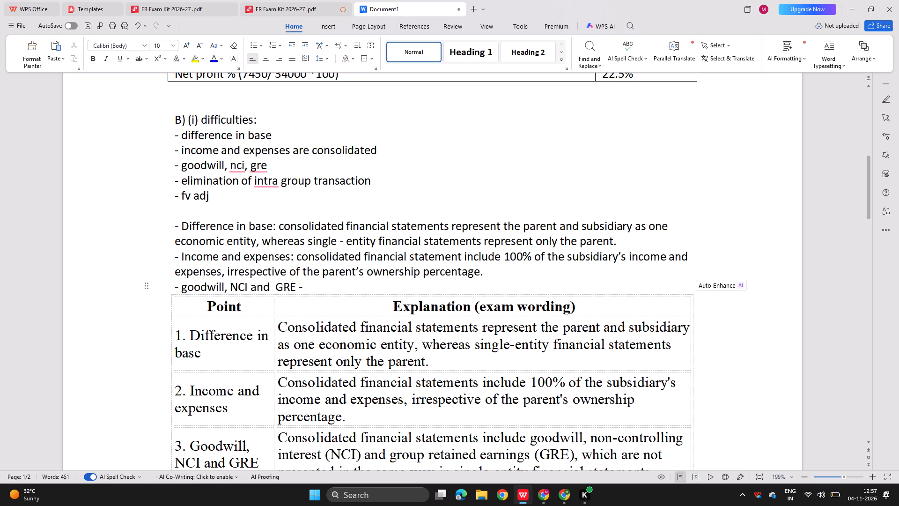
Review the "Goodwill, NCI and GRE" row in the explanation table for its exam wording.
scroll(243, 308, "down", 2)
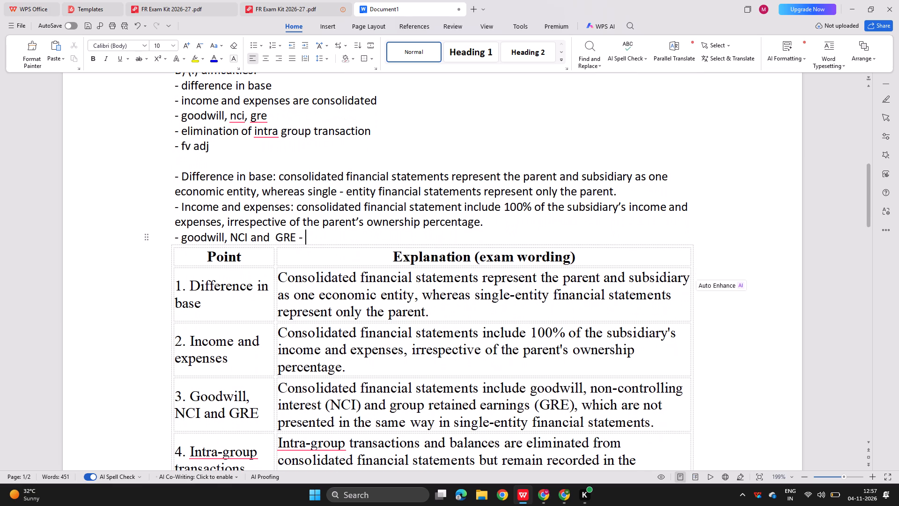
scroll(243, 308, "down", 1)
scroll(238, 309, "up", 2)
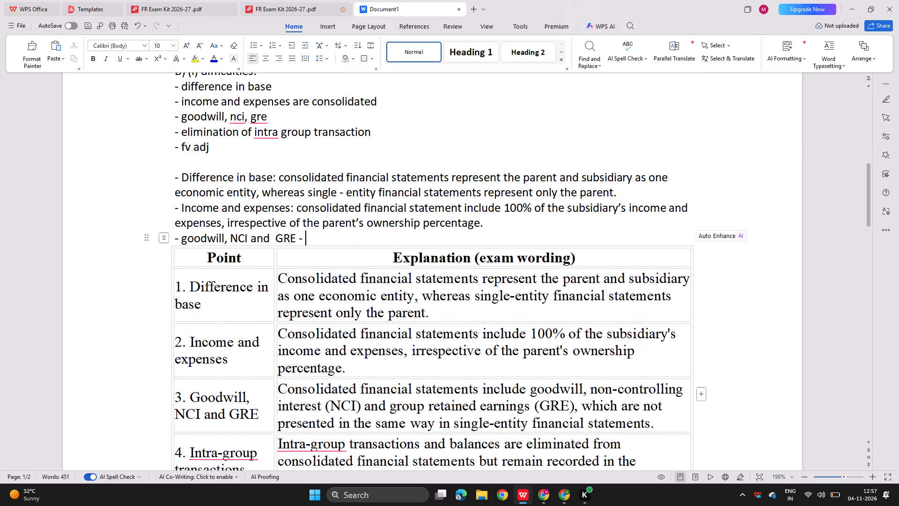
scroll(238, 309, "up", 1)
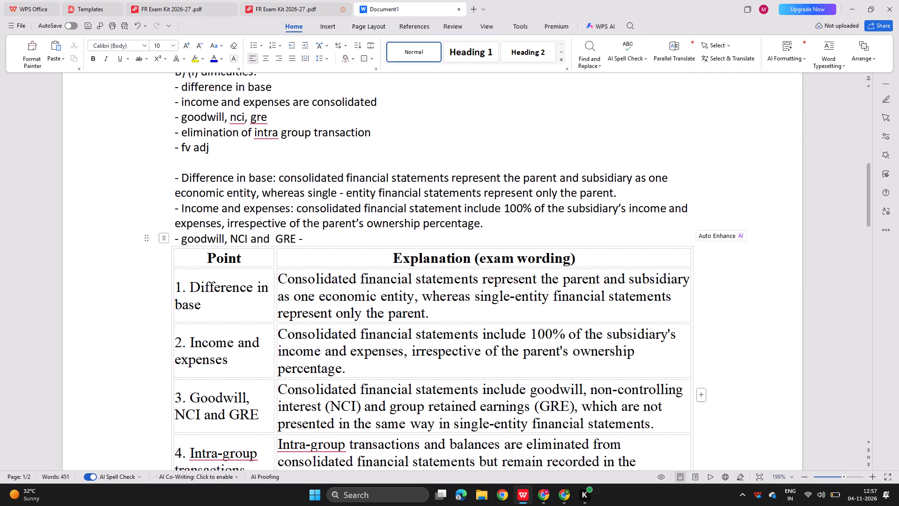
scroll(238, 309, "up", 5)
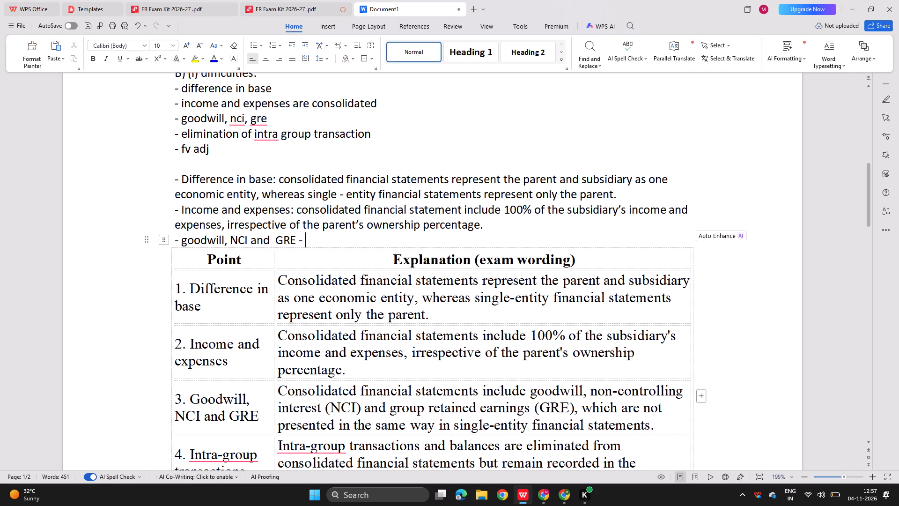
scroll(238, 309, "up", 1)
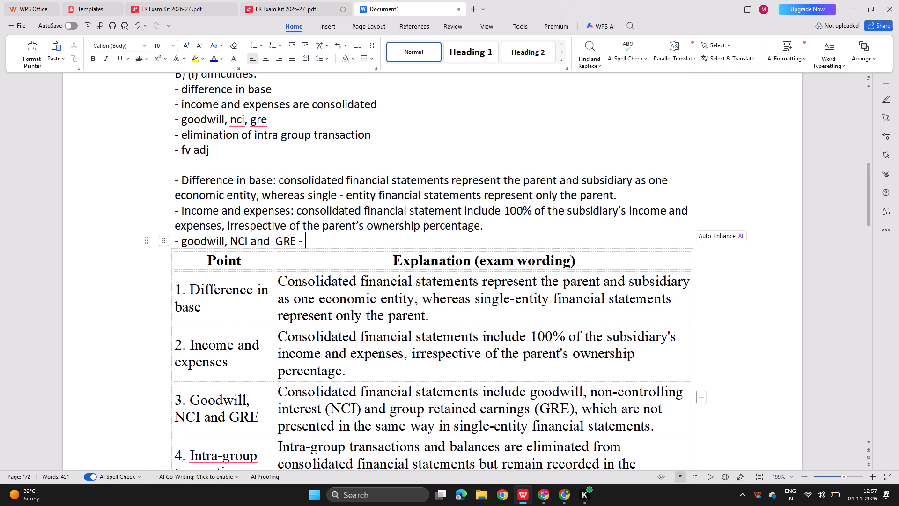
scroll(238, 309, "up", 1)
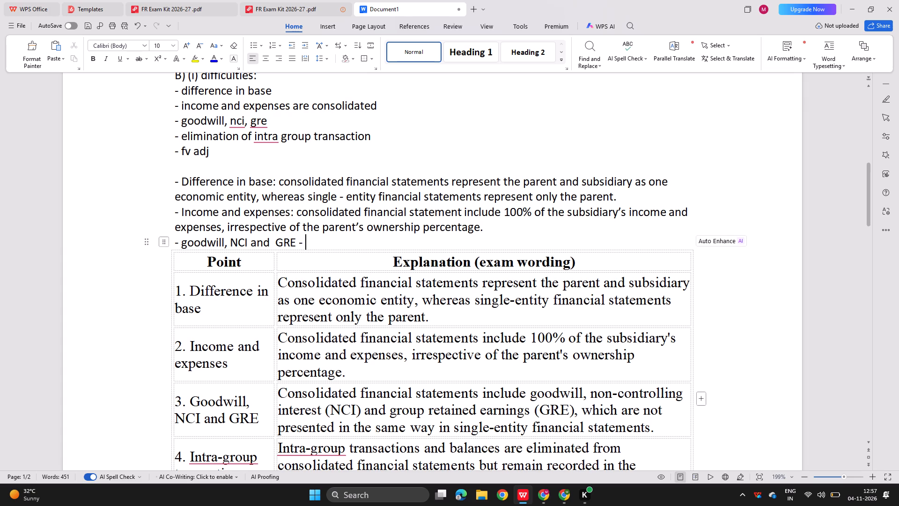
scroll(238, 309, "up", 3)
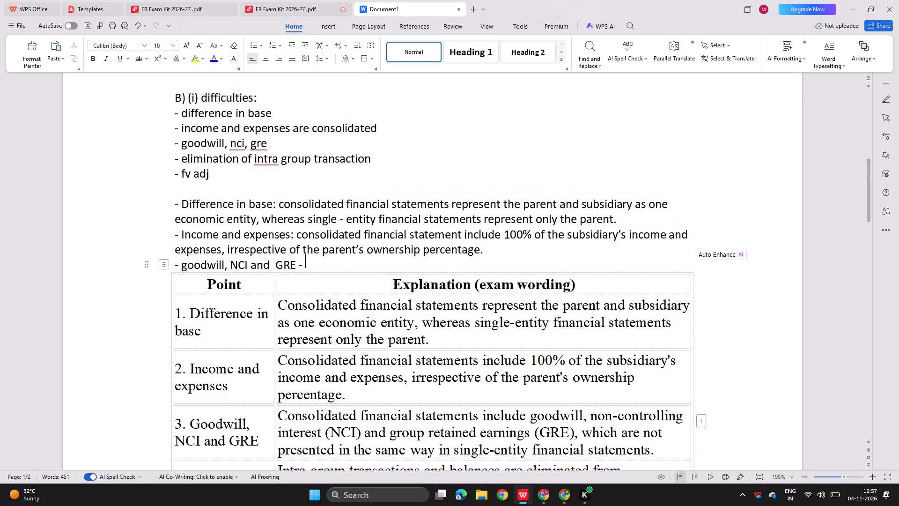
scroll(238, 309, "up", 2)
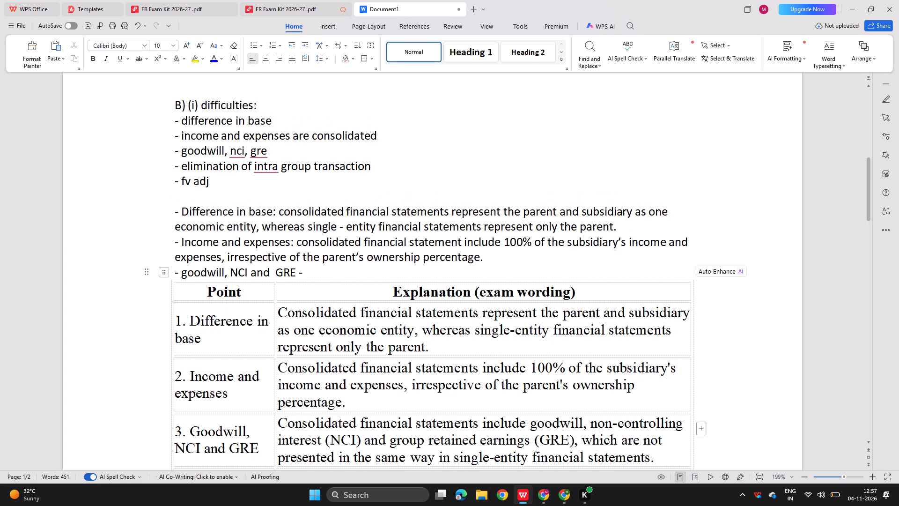
Begin the goodwill, NCI and GRE explanation with "consolidated financial statements" in lowercase, correcting mistyped words.
type("CONOLIS")
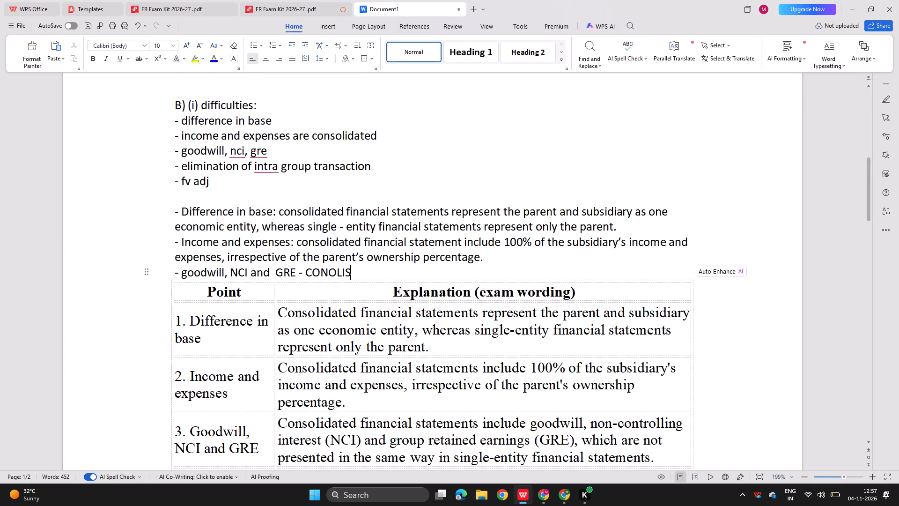
key("BackSpace")
key("BackSpace")
key("BackSpace")
key("BackSpace")
key("BackSpace")
key("BackSpace")
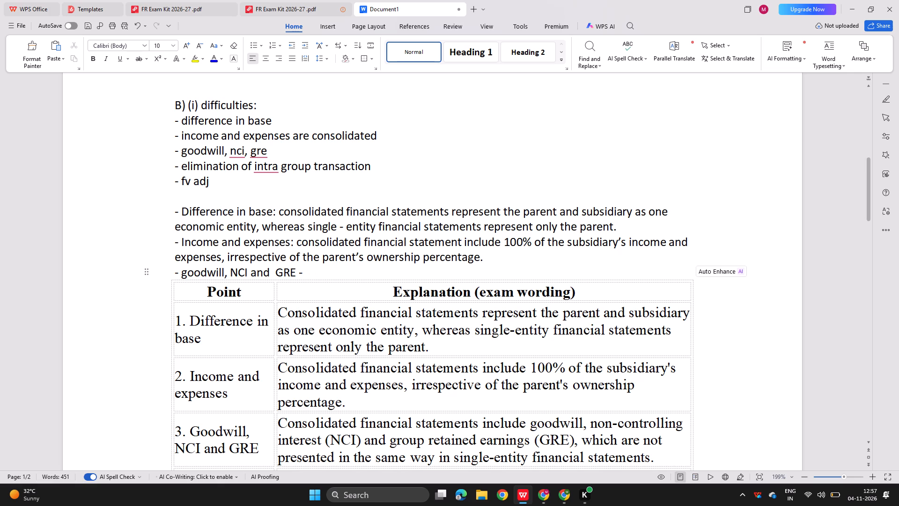
type("conos")
key("BackSpace")
key("BackSpace")
type("solidated financai")
key("BackSpace")
key("BackSpace")
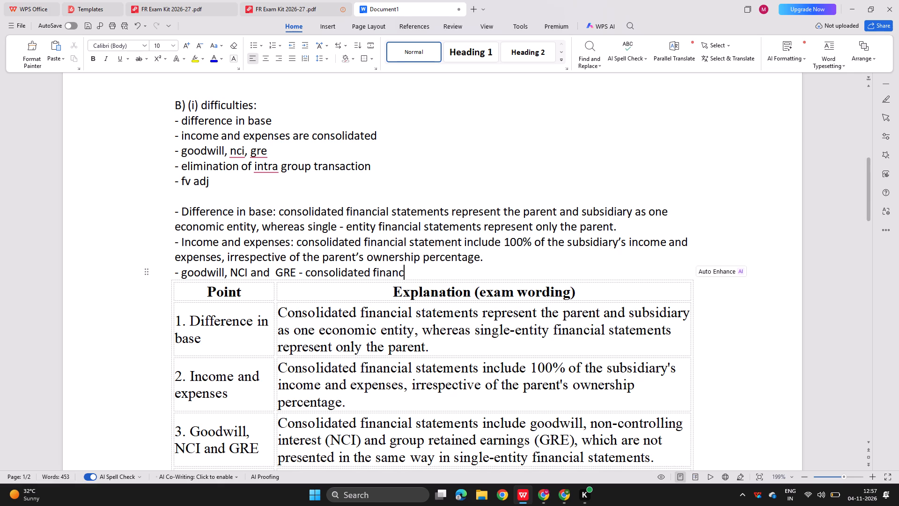
type("ial")
key("space")
type("statments")
key("space")
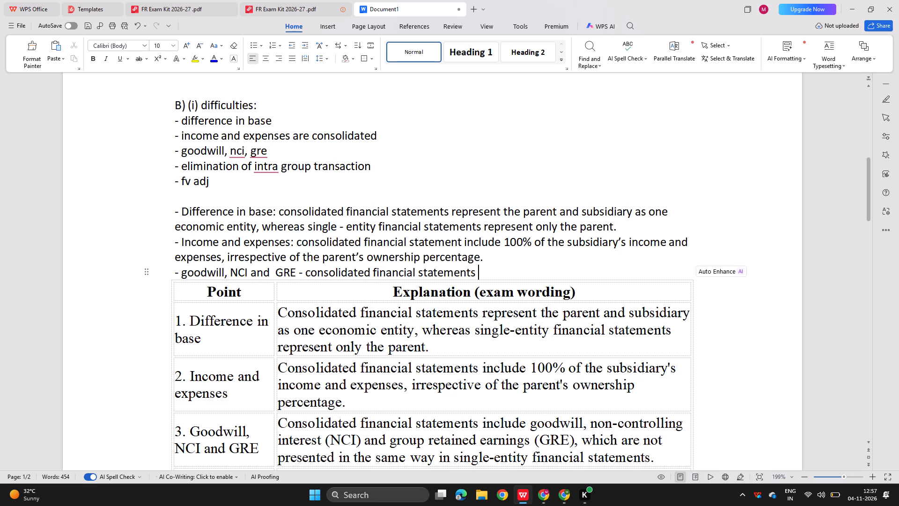
Continue the explanation with "include goodwill, nci and gre , which are not".
type("include goodiwll")
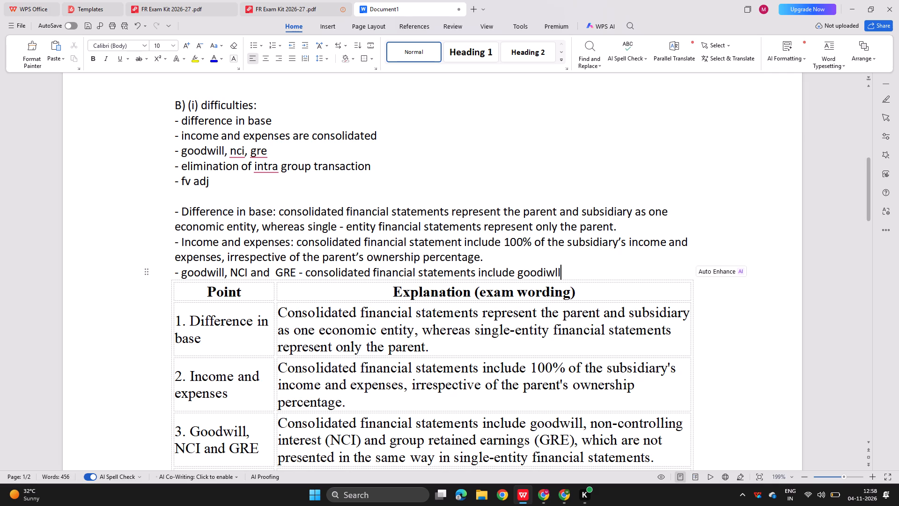
type(", nci adn")
key("BackSpace")
key("BackSpace")
type("nd gre")
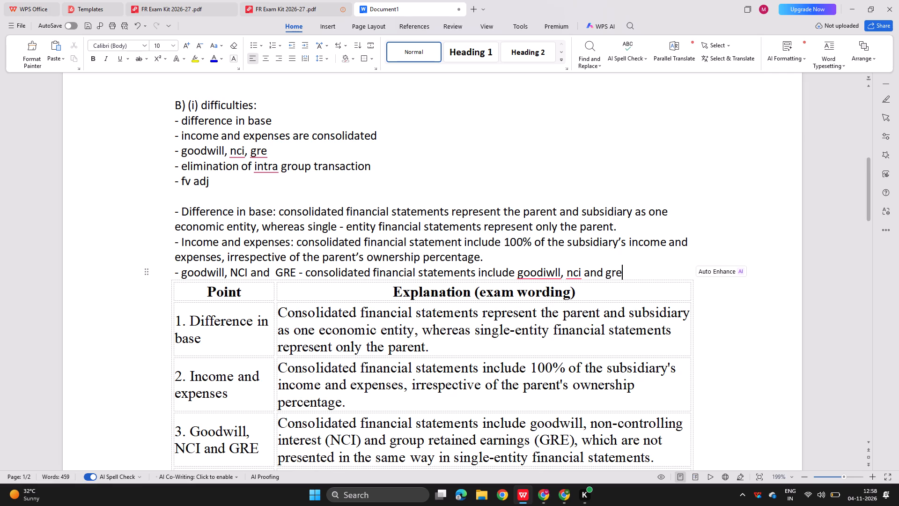
key("space")
type(", which are not")
key("space")
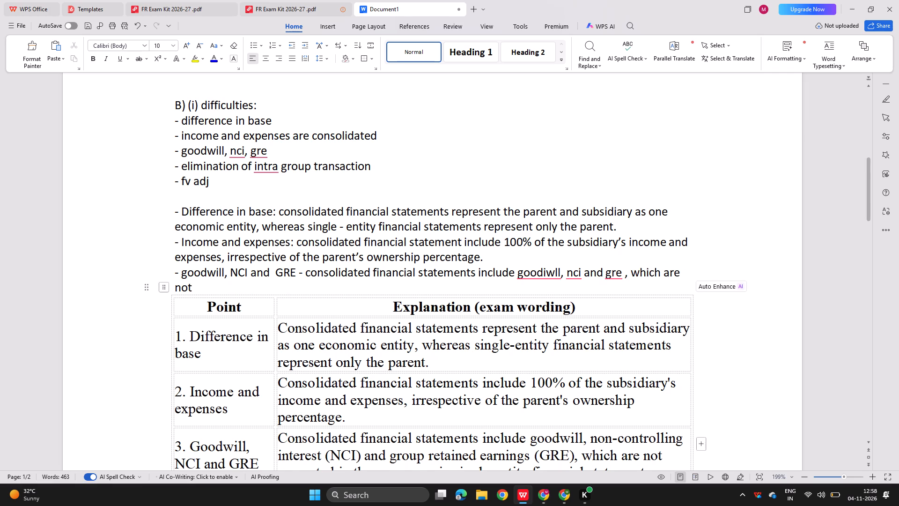
Continue the sentence with "presented in the same way in single entity", following the table's third row.
scroll(233, 298, "down", 2)
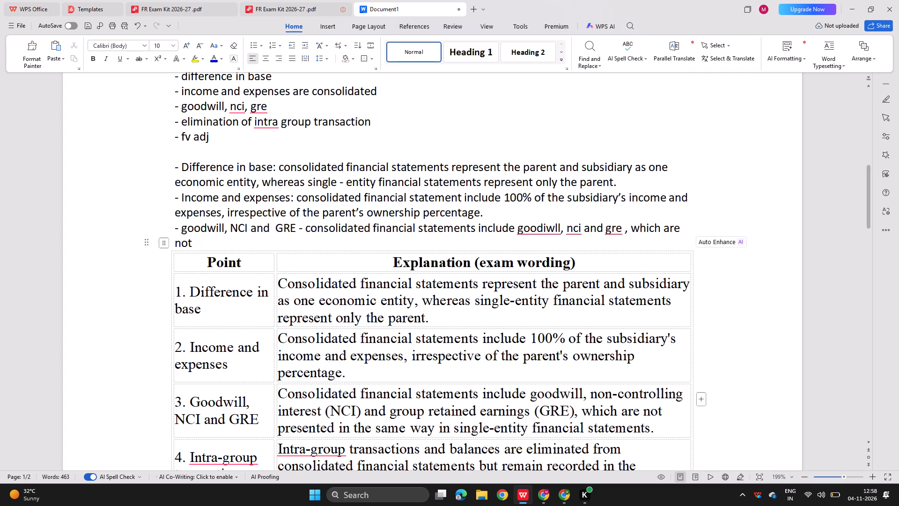
key("space")
type("presented")
key("space")
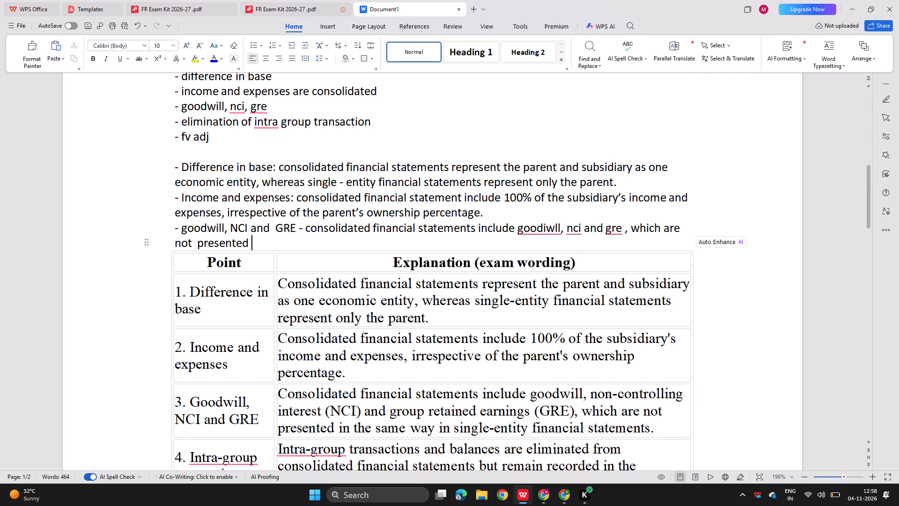
type("in the same way in single entity")
key("space")
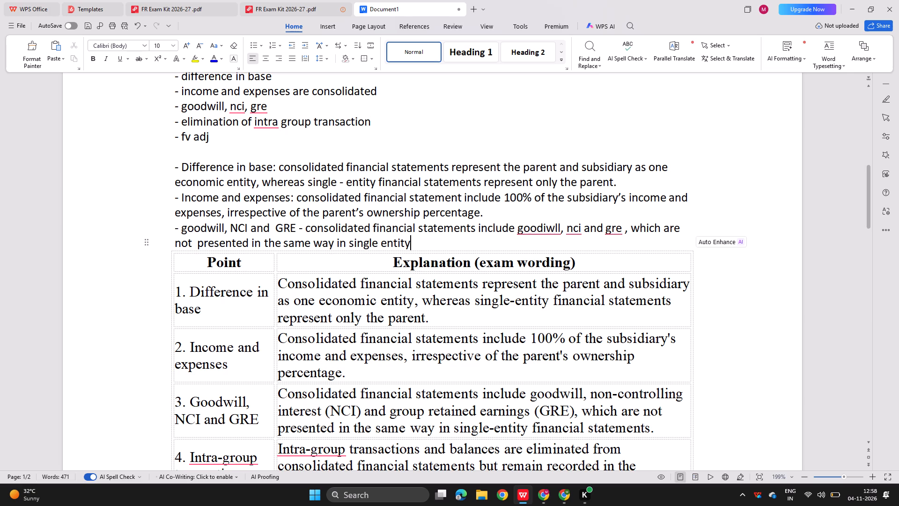
Add "financial statements" at the end of the goodwill, NCI and GRE explanation, correcting the spelling and leaving no trailing space.
type("financial")
key("space")
type("statemtns =")
key("BackSpace")
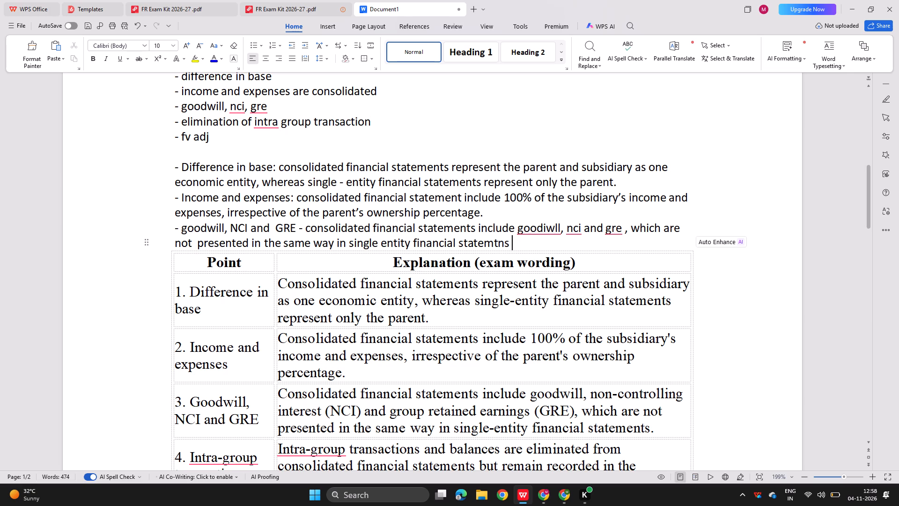
key("BackSpace")
key("BackSpace")
key("BackSpace")
key("BackSpace")
type("ents")
key("space")
key("BackSpace")
End the goodwill, NCI and GRE explanation with a full stop after "financial statements".
key("comma")
key("BackSpace")
key("period")
Start a new point below the goodwill explanation labelled "- intra- group transactions:", ending the label with a colon.
scroll(142, 346, "down", 1)
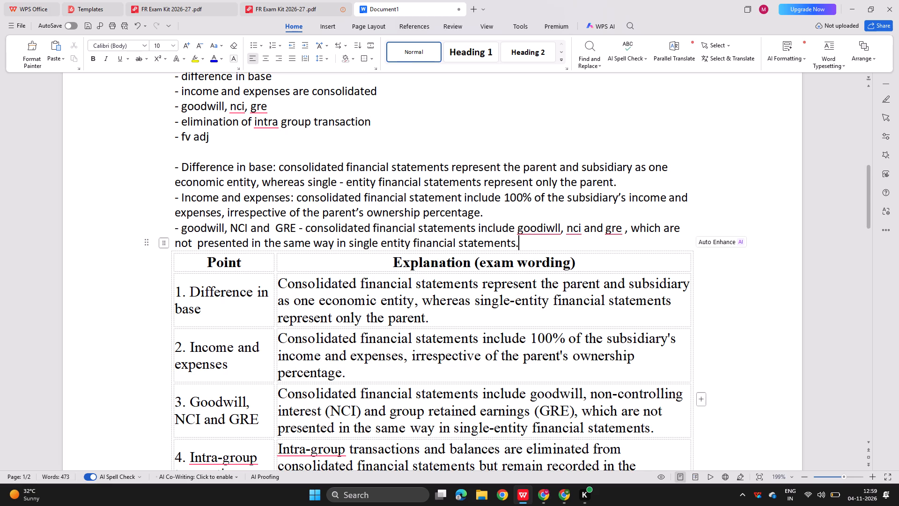
scroll(142, 346, "down", 1)
scroll(224, 350, "down", 1)
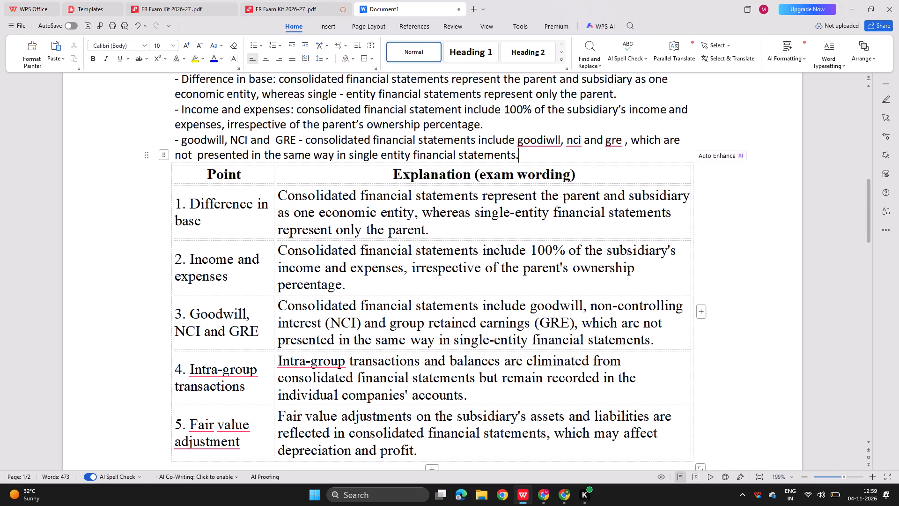
key("Return")
type("- intrra")
key("BackSpace")
key("BackSpace")
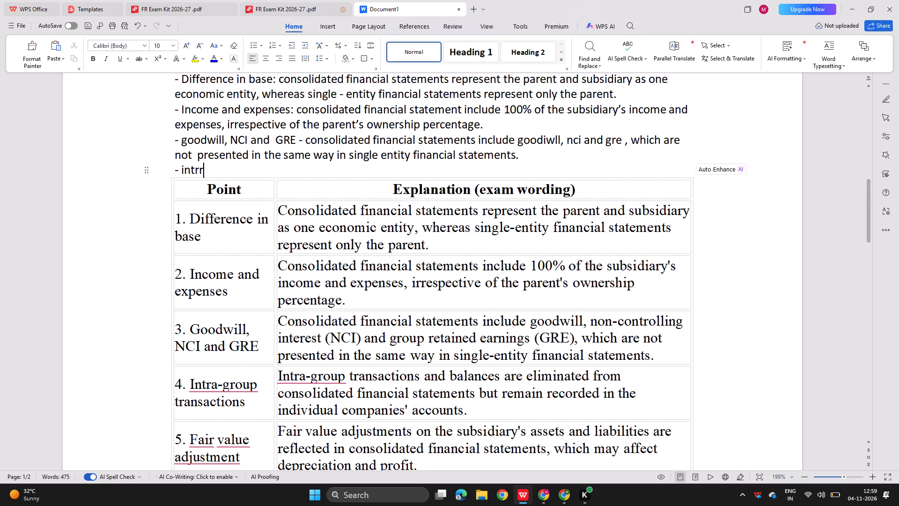
type("a")
key("space")
key("BackSpace")
type("- f")
key("BackSpace")
type("group")
key("space")
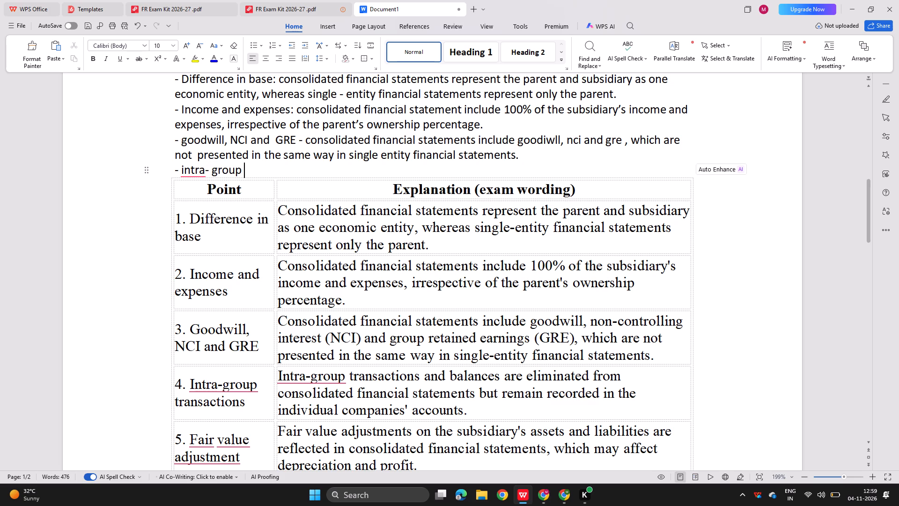
type("transactions")
key("space")
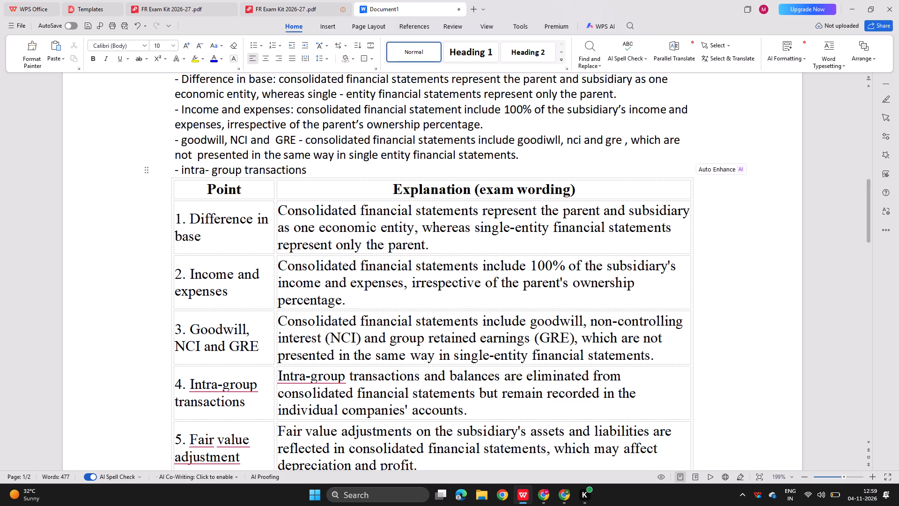
type("-")
key("space")
key("BackSpace")
key("BackSpace")
key("BackSpace")
key("shift+colon")
Replace the dash after "goodwill, NCI and GRE" with a colon.
left_click(304, 143)
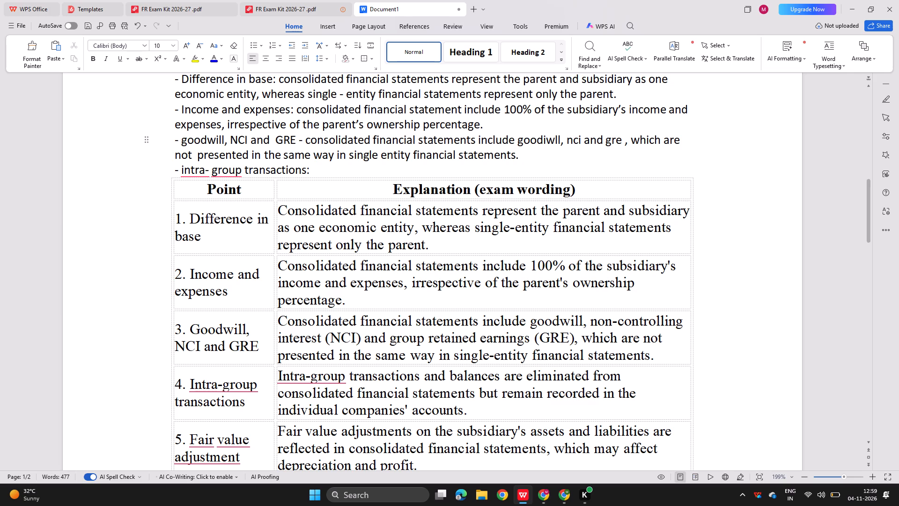
key("BackSpace")
key("BackSpace")
key("shift+colon")
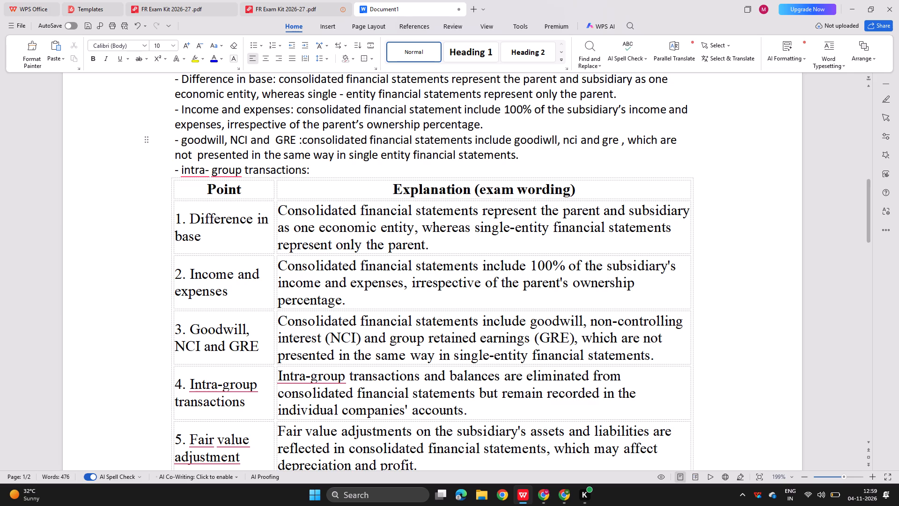
Begin the explanation after "intra- group transactions:" with "intra group", following the table's fourth row.
left_click(319, 177)
key("space")
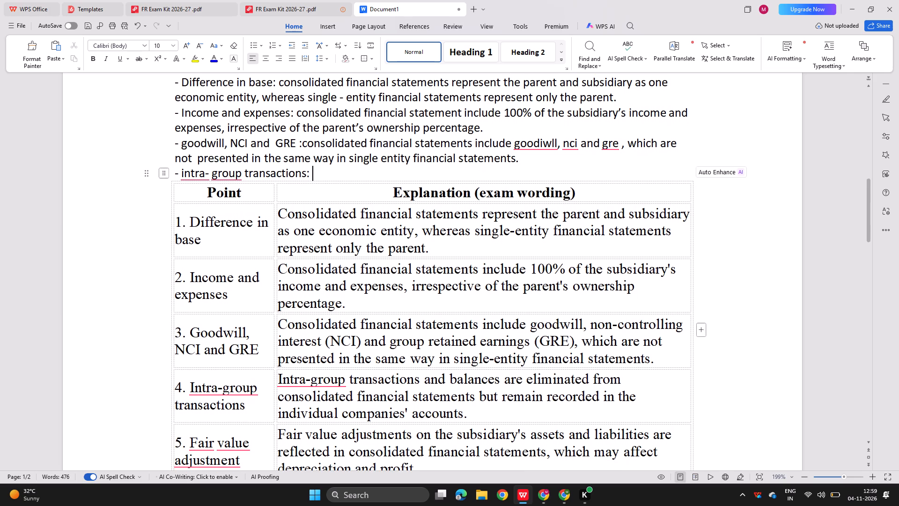
type("it")
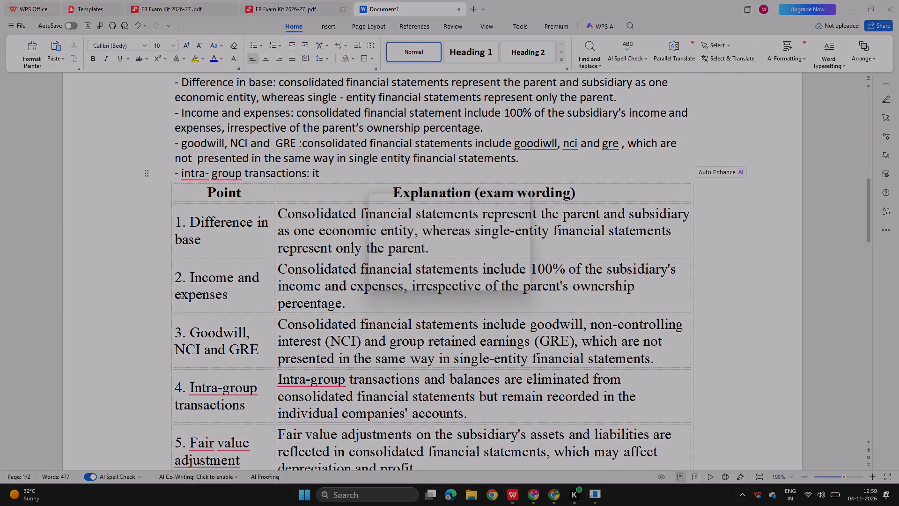
left_click(474, 270)
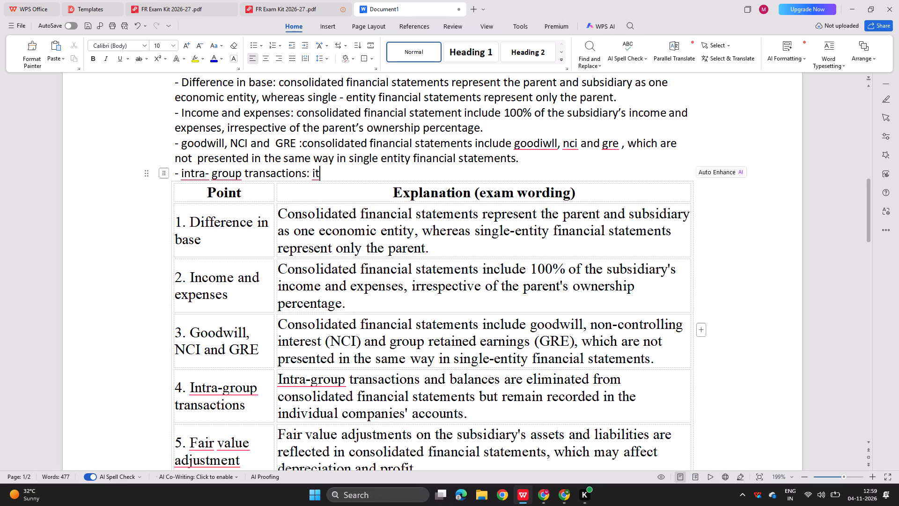
type("ra")
key("space")
key("BackSpace")
key("BackSpace")
key("BackSpace")
key("BackSpace")
type("ntra")
key("space")
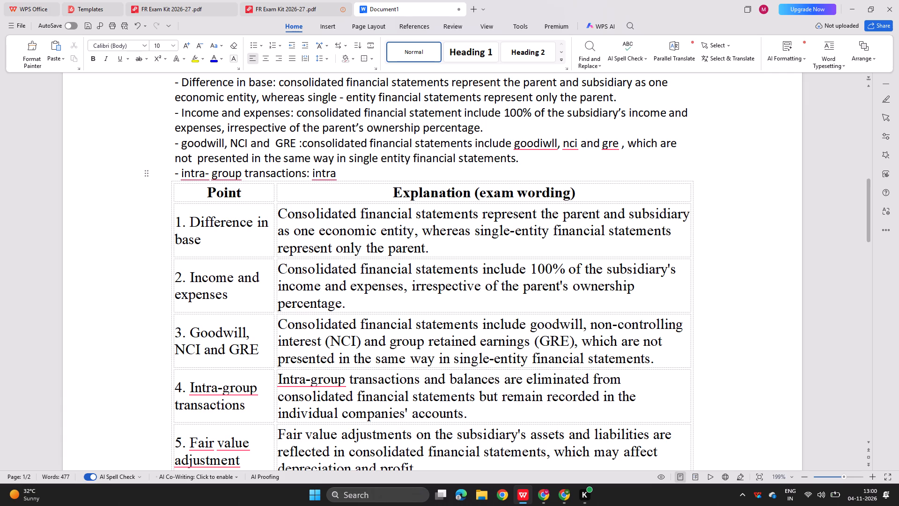
type("group")
key("space")
Continue the intra-group explanation with "transactions and", using the plural form.
type("transaction is")
key("space")
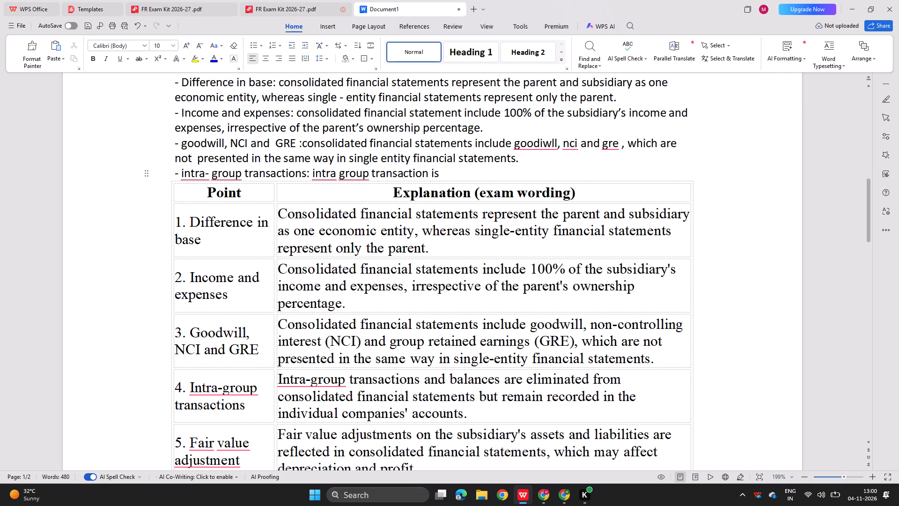
key("BackSpace")
key("BackSpace")
key("BackSpace")
key("BackSpace")
type("s anf")
key("space")
key("BackSpace")
key("BackSpace")
type("d abalnc")
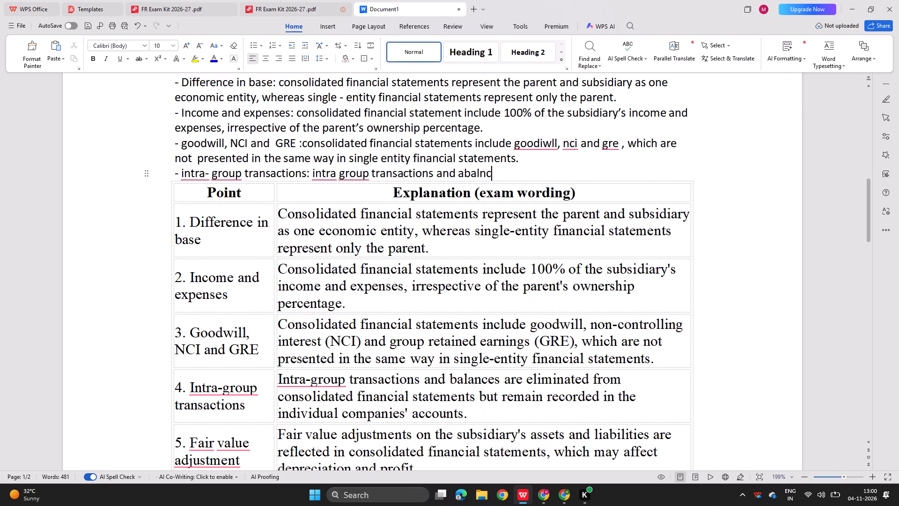
Add the correctly spelled word "balances" after "transactions and" in the intra-group explanation.
key("BackSpace")
key("BackSpace")
key("BackSpace")
key("BackSpace")
key("BackSpace")
key("BackSpace")
key("a")
key("BackSpace")
type("bal")
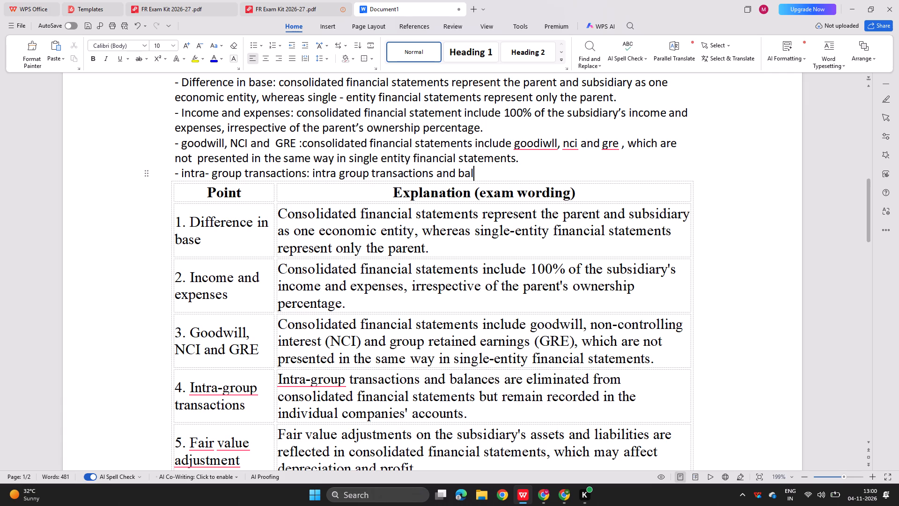
type("ancea")
key("space")
key("BackSpace")
key("BackSpace")
type("s")
key("space")
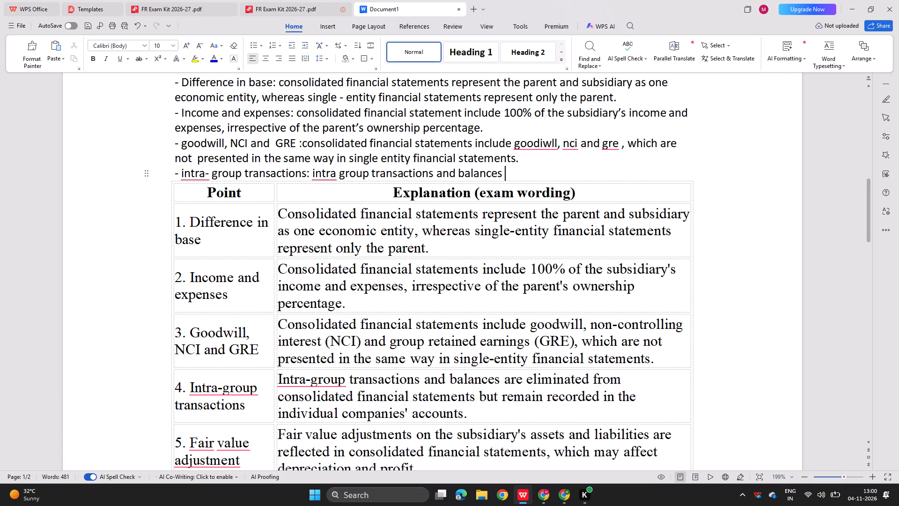
Continue the intra-group sentence with "are eliminated", correcting the spelling.
type("are el")
type("inia")
key("BackSpace")
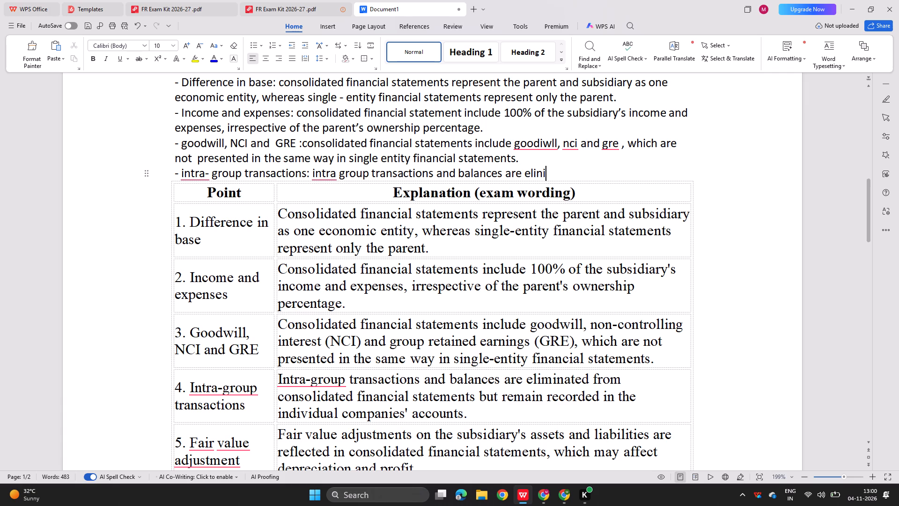
key("BackSpace")
key("BackSpace")
type("minated")
key("space")
Continue the intra-group sentence with "from consolidated", correcting mistyped letters.
type("ro")
key("BackSpace")
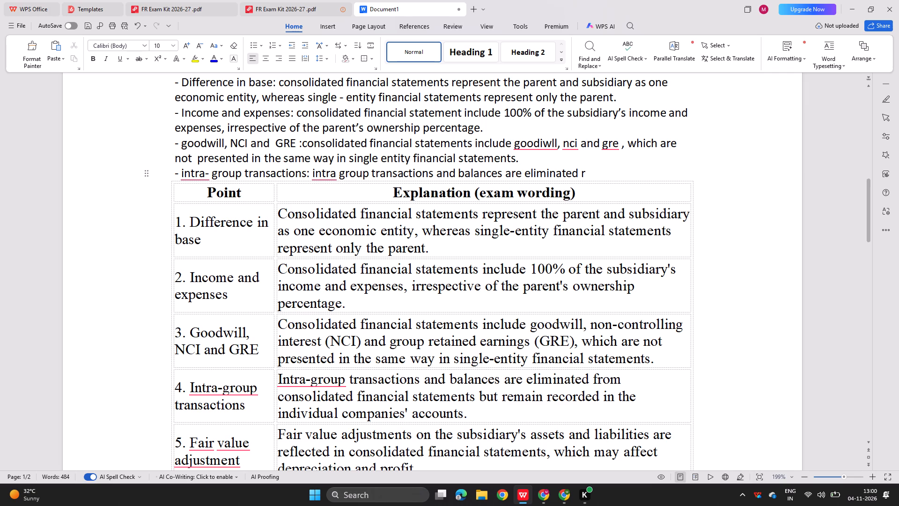
key("BackSpace")
type("fep")
key("BackSpace")
key("BackSpace")
type("rom conos")
key("BackSpace")
type("s=")
key("BackSpace")
key("BackSpace")
key("BackSpace")
type("solidated")
key("space")
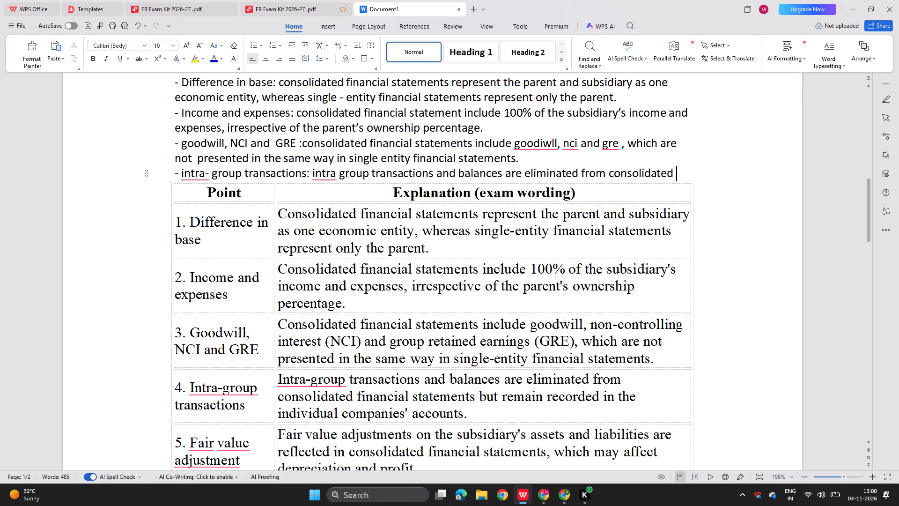
Add "financial statements" after "from consolidated" in the intra-group explanation.
type("financial")
key("space")
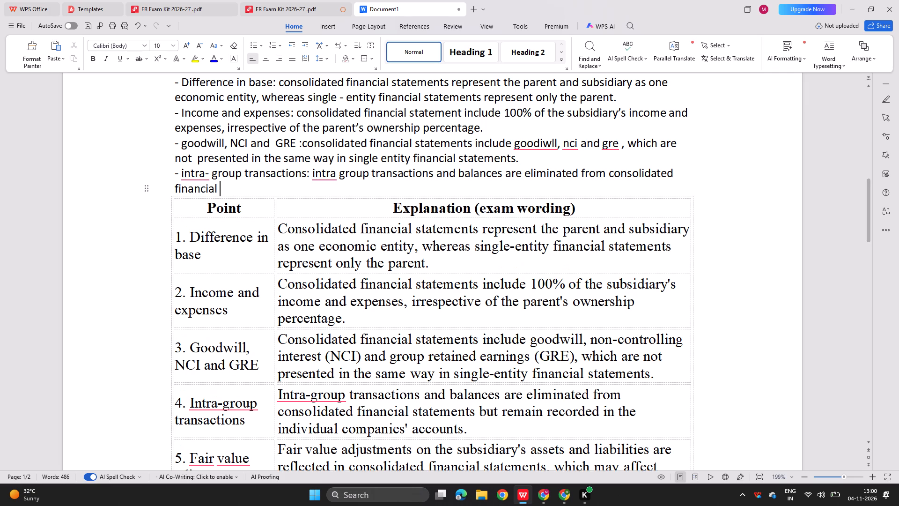
type("statemtn")
key("BackSpace")
key("BackSpace")
type("ents")
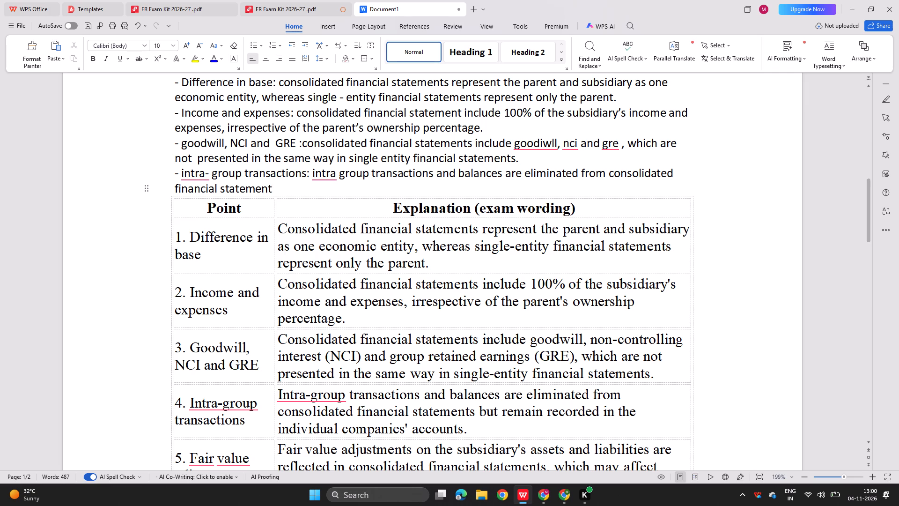
key("space")
key("BackSpace")
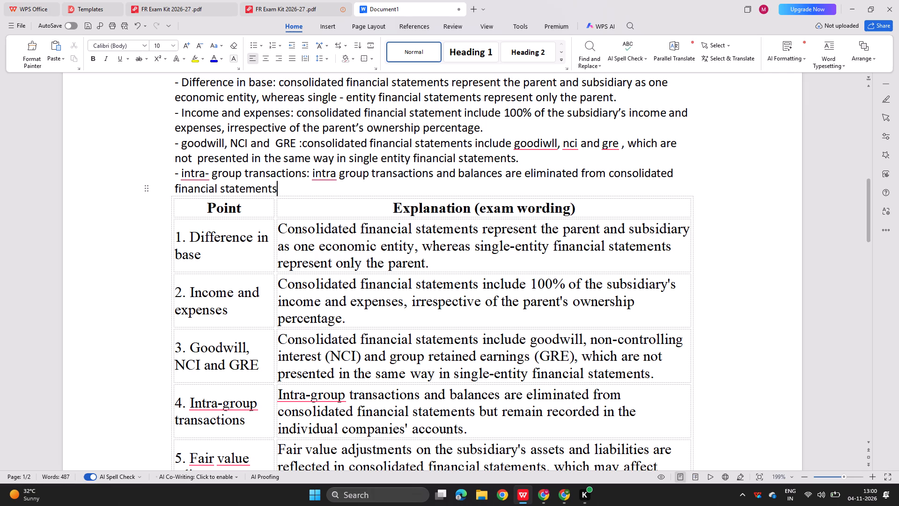
Continue the intra-group sentence with "but remain", correcting the spelling of "remain".
key("space")
type("but reamian")
key("space")
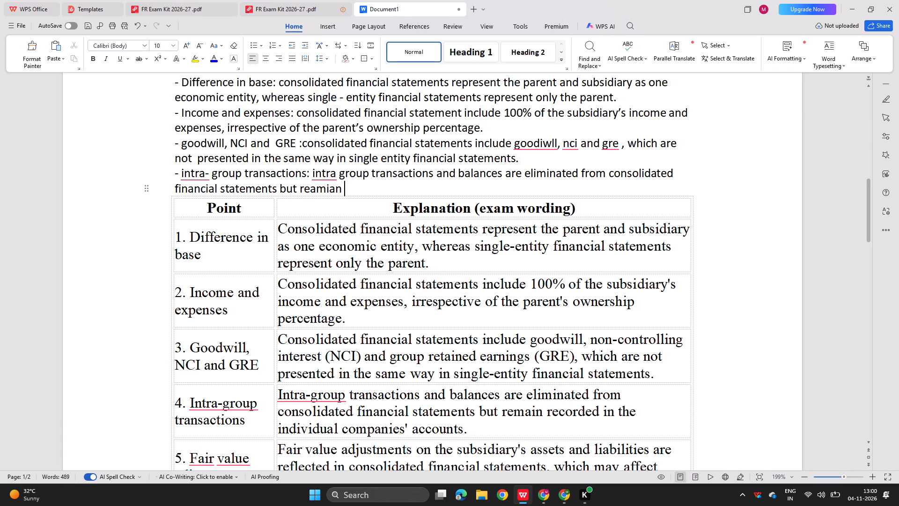
key("BackSpace")
key("BackSpace")
key("BackSpace")
key("BackSpace")
key("BackSpace")
key("BackSpace")
key("BackSpace")
type("emain")
key("space")
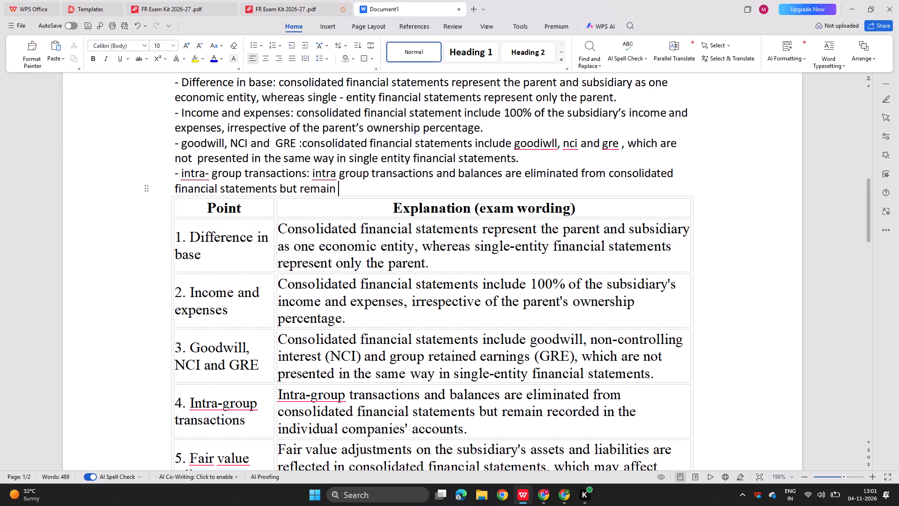
Continue the intra-group sentence with "recorded in the individuals".
type("recorded in the inc=")
key("BackSpace")
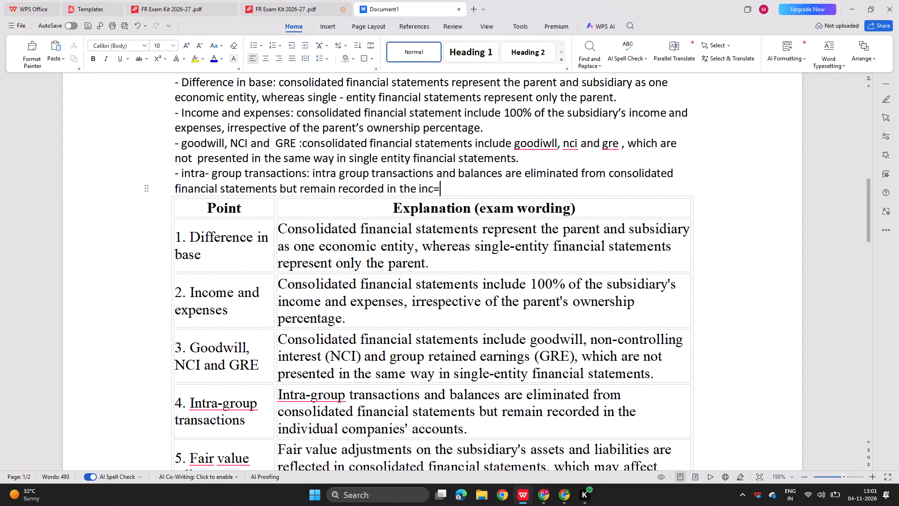
key("BackSpace")
type("dividuals")
key("space")
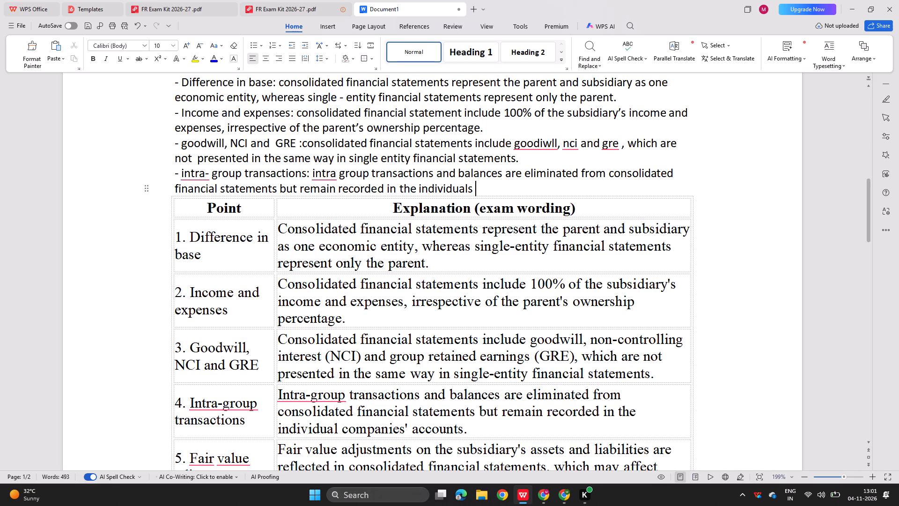
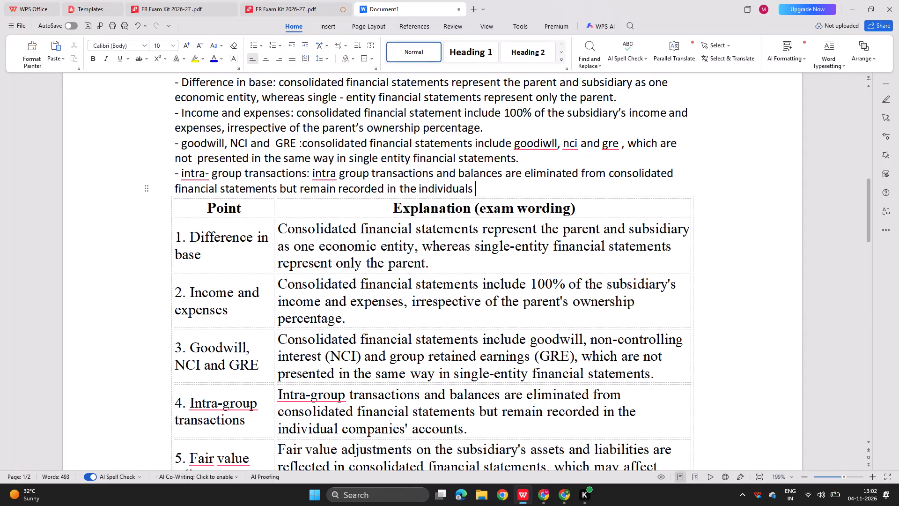
Change "individuals" to "individual" in the intra-group sentence and add "companies", correcting its spelling.
key("BackSpace")
key("BackSpace")
key("space")
type("companines")
key("space")
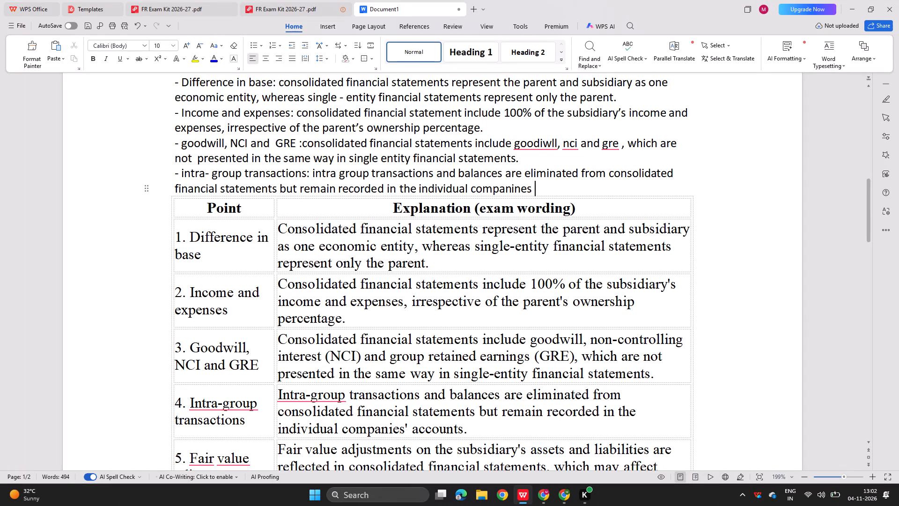
key("BackSpace")
key("BackSpace")
key("BackSpace")
key("BackSpace")
key("BackSpace")
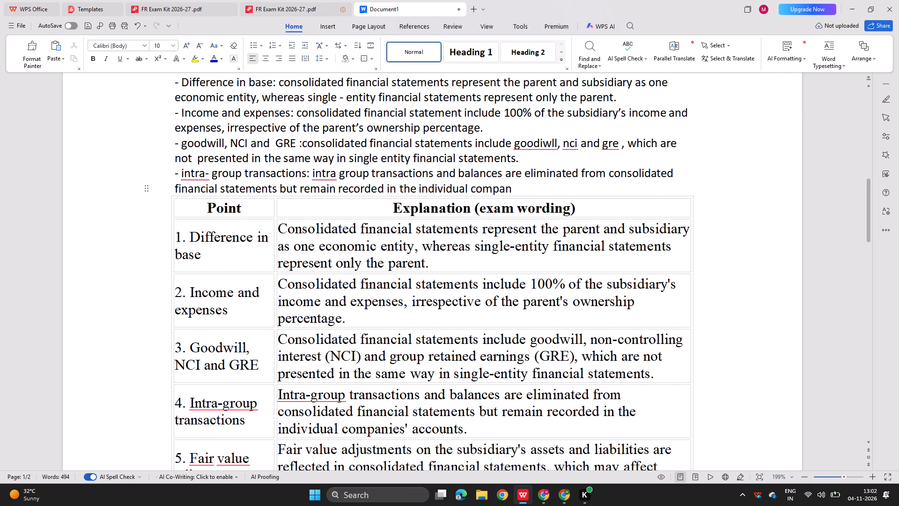
key("e")
key("BackSpace")
type("ies")
key("space")
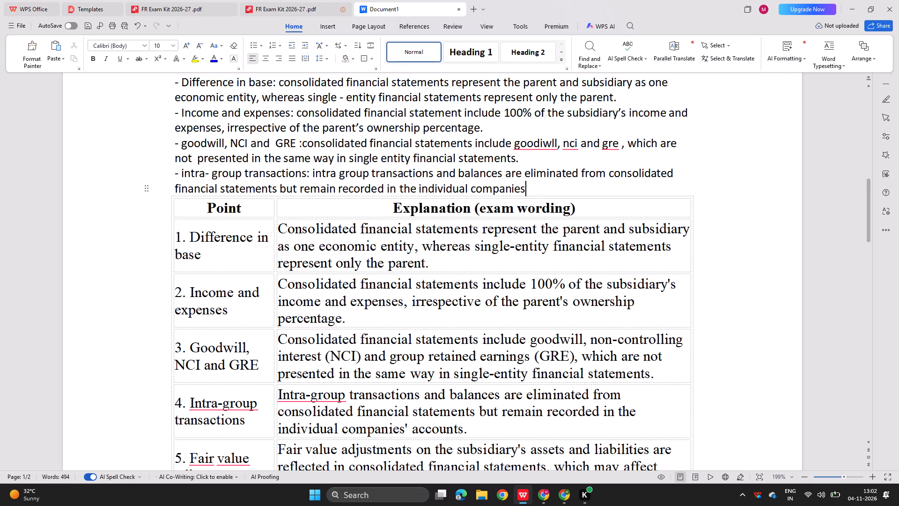
Finish the intra-group sentence with "accounts." and start a new line below it.
type("accoubr")
key("BackSpace")
key("BackSpace")
type("nts")
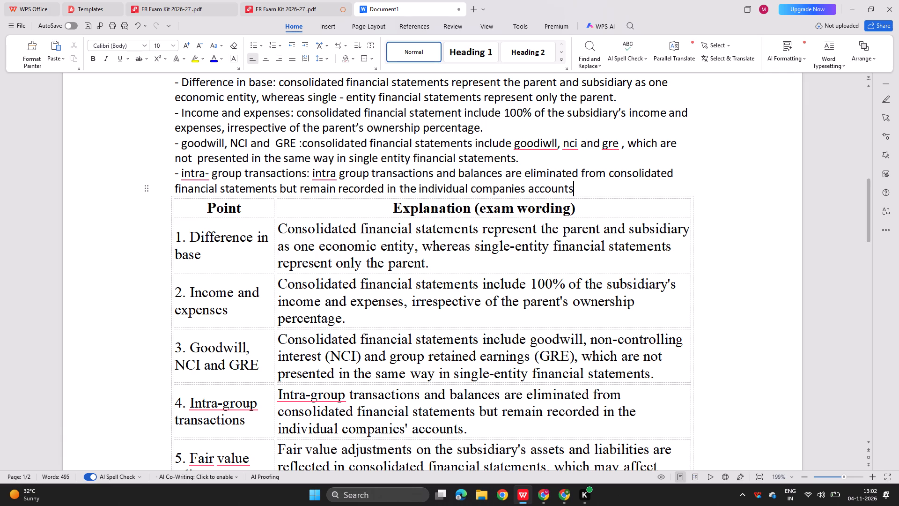
key("period")
key("Return")
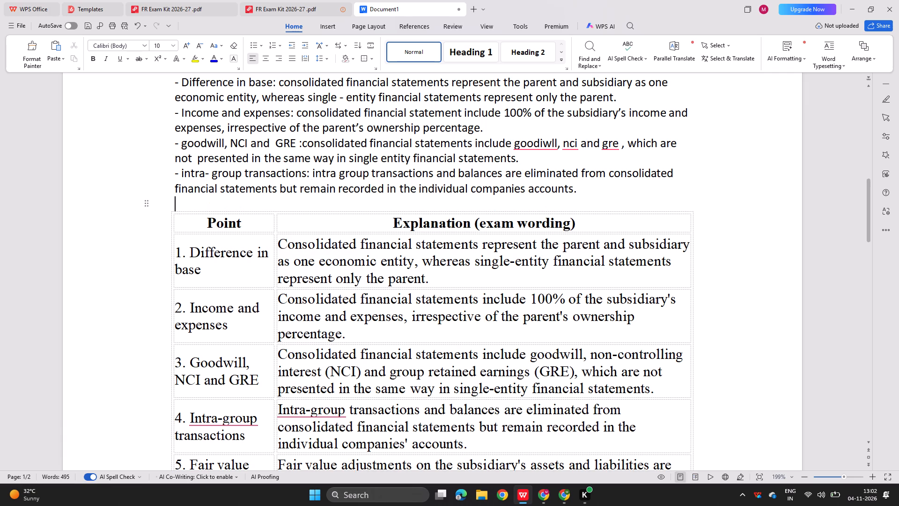
Add the dashed point heading "fair value adjustment :" on the new line, with "fair" and "value" as separate words.
key("minus")
key("space")
type("fairvalue")
key("space")
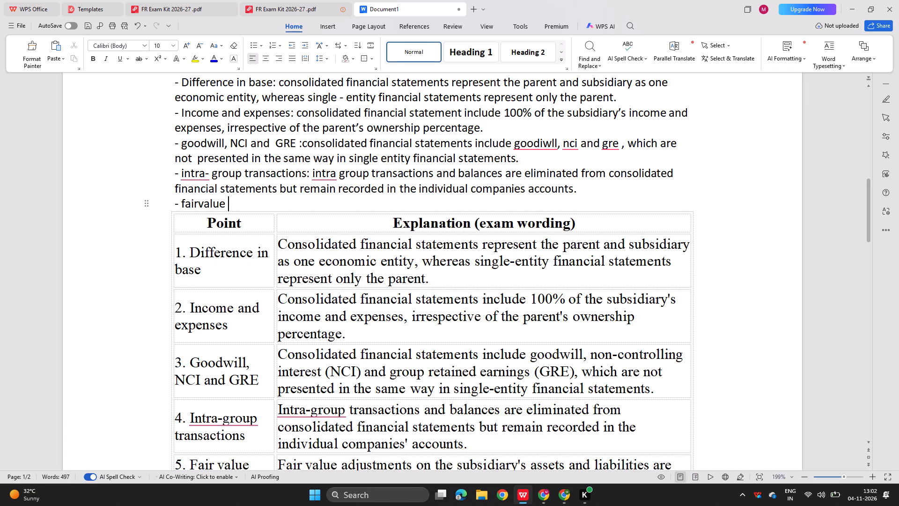
scroll(397, 262, "down", 1)
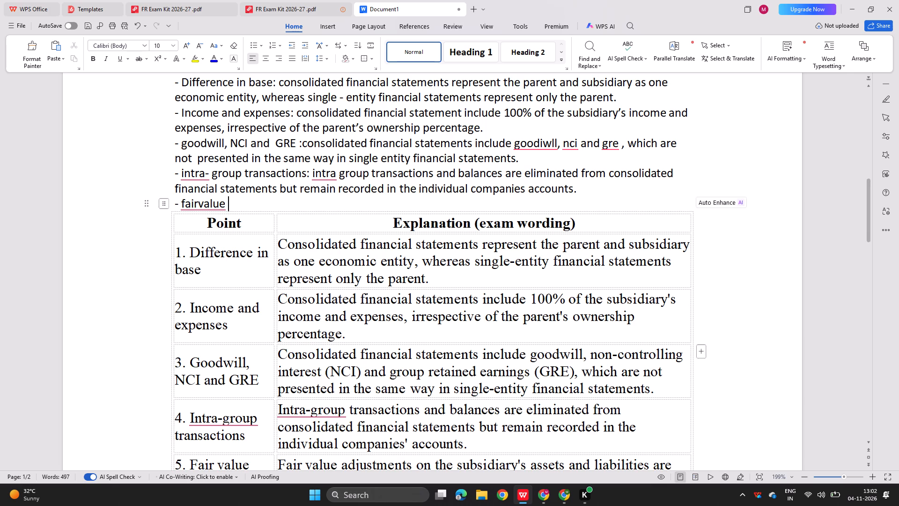
scroll(397, 262, "down", 1)
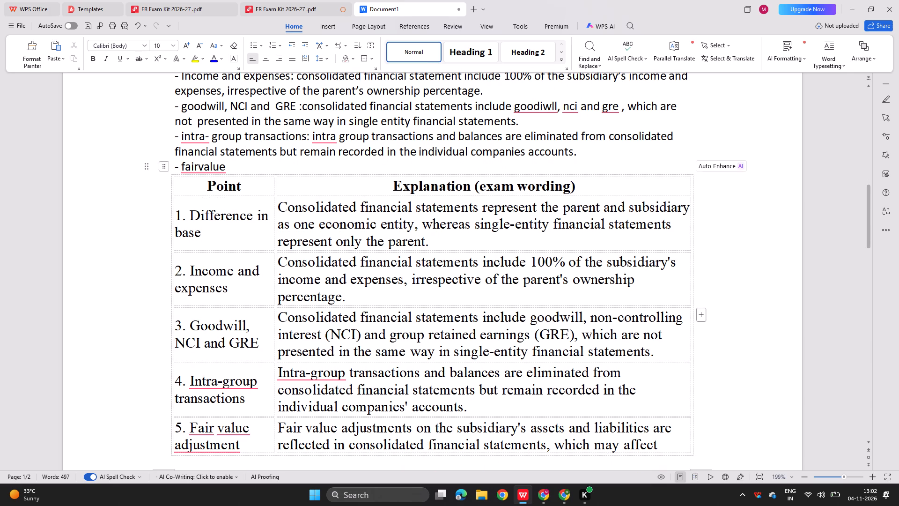
type("adjustment")
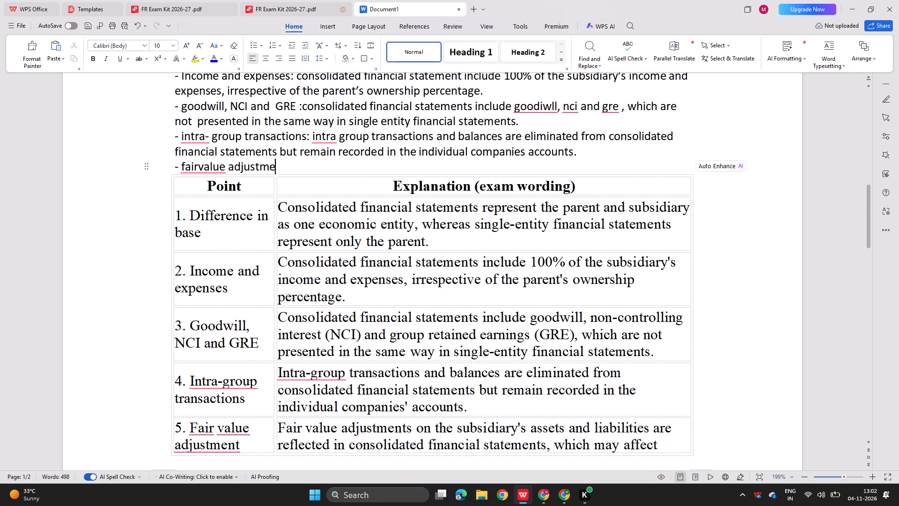
key("space")
left_click(199, 167)
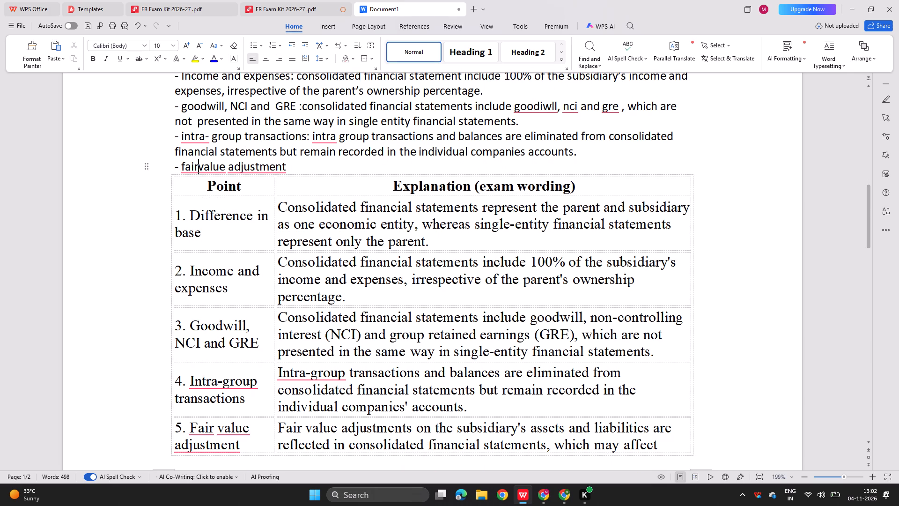
key("space")
left_click(302, 165)
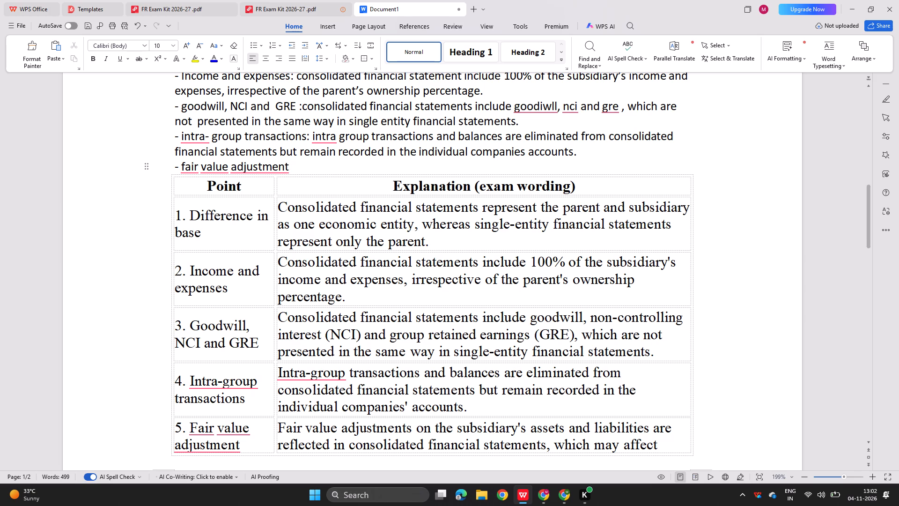
key("minus")
key("BackSpace")
type(":")
key("space")
Begin the fair value adjustment explanation with "fair value adjustments on the subsidiary's".
type("fair value")
key("space")
key("a")
type("djustments")
key("space")
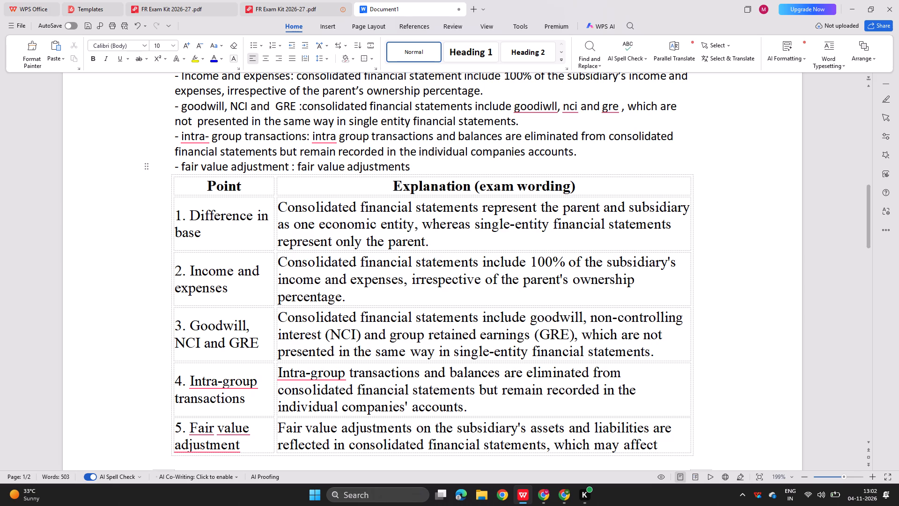
type("on the subsi")
type("diary")
key("space")
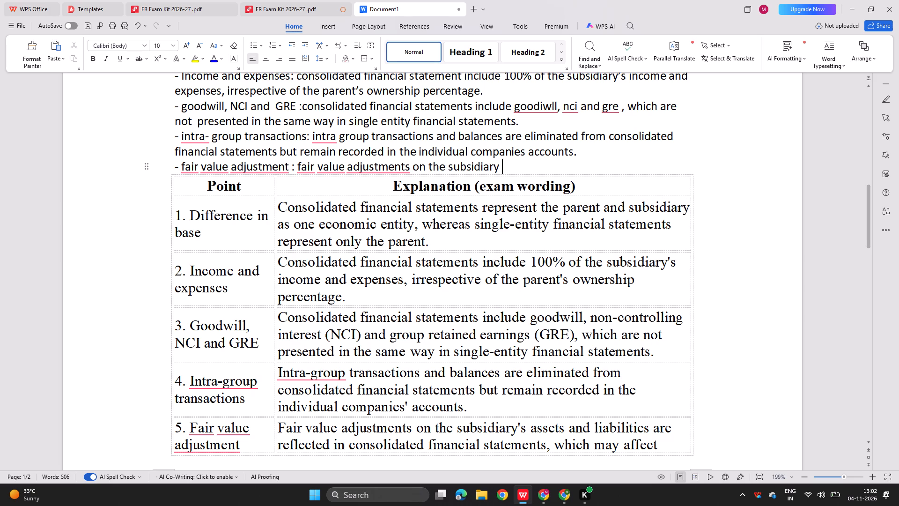
key("BackSpace")
type("'s")
key("space")
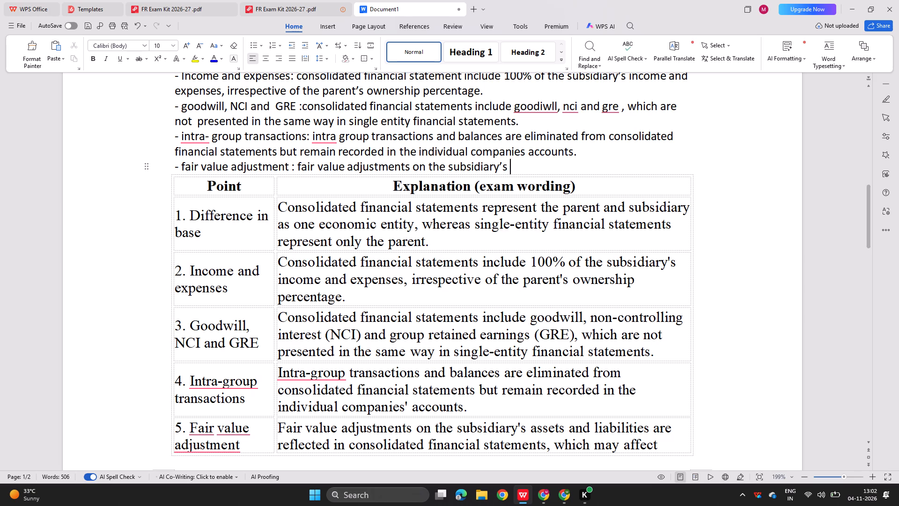
Continue the fair value sentence with "assets and liabilities are reflected", correcting the spelling of "reflected".
type("assets")
key("space")
type("and liabil")
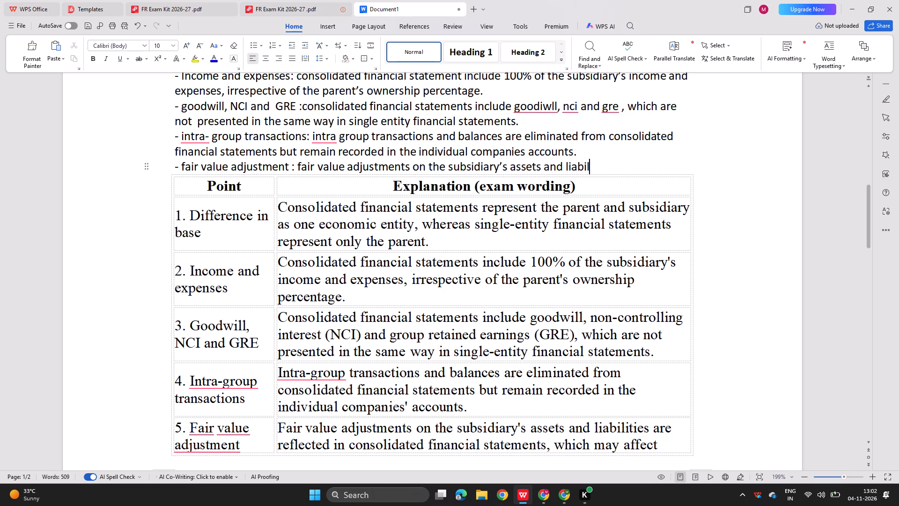
type("ities are reflectr")
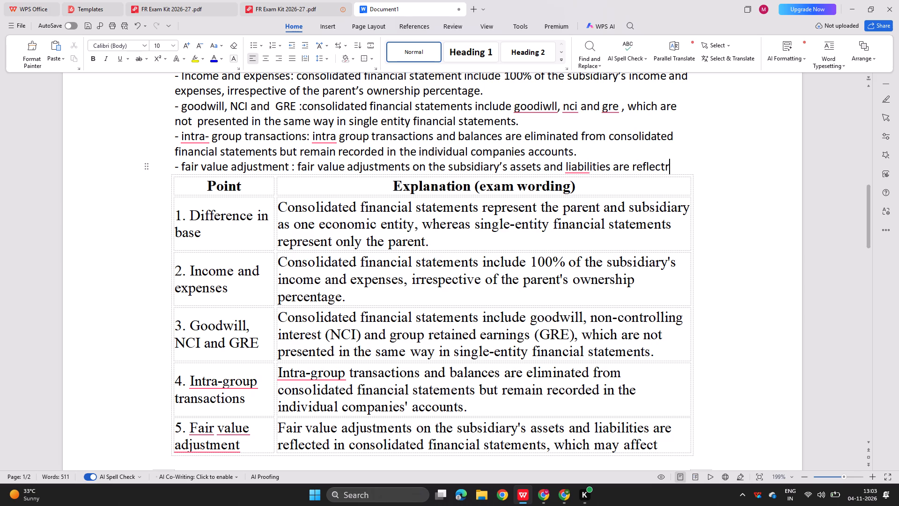
key("BackSpace")
type("te")
key("BackSpace")
key("BackSpace")
key("BackSpace")
type("ted")
key("space")
Continue the fair value sentence with "in consolidated financial statements", correcting mistyped letters.
type("in c")
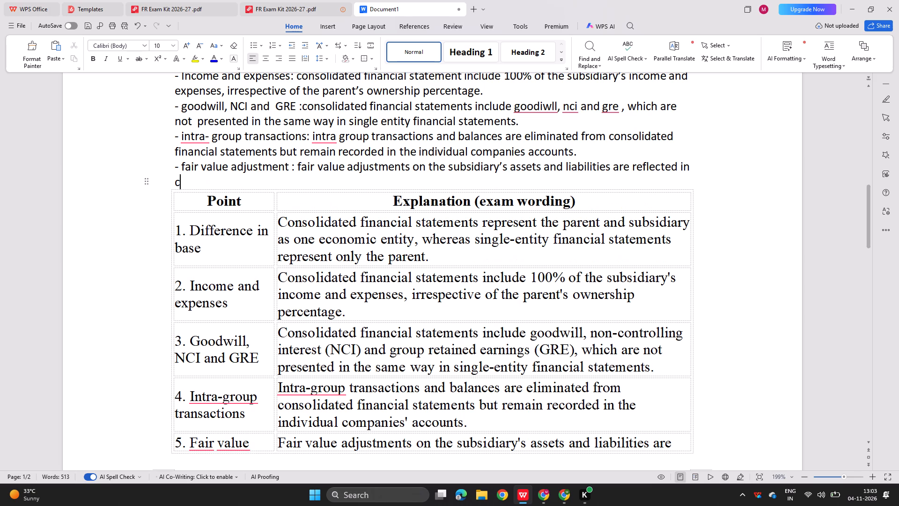
type("ono")
key("BackSpace")
type("solidated")
key("space")
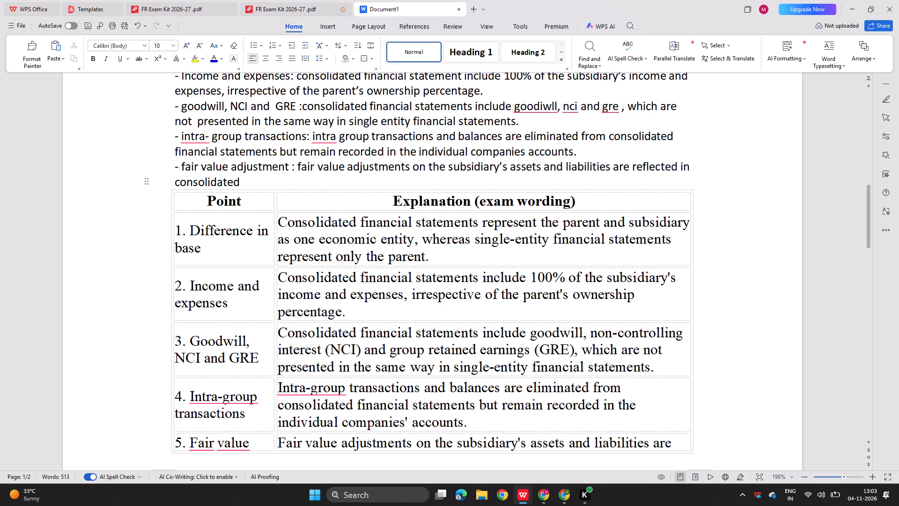
type("financial")
key("space")
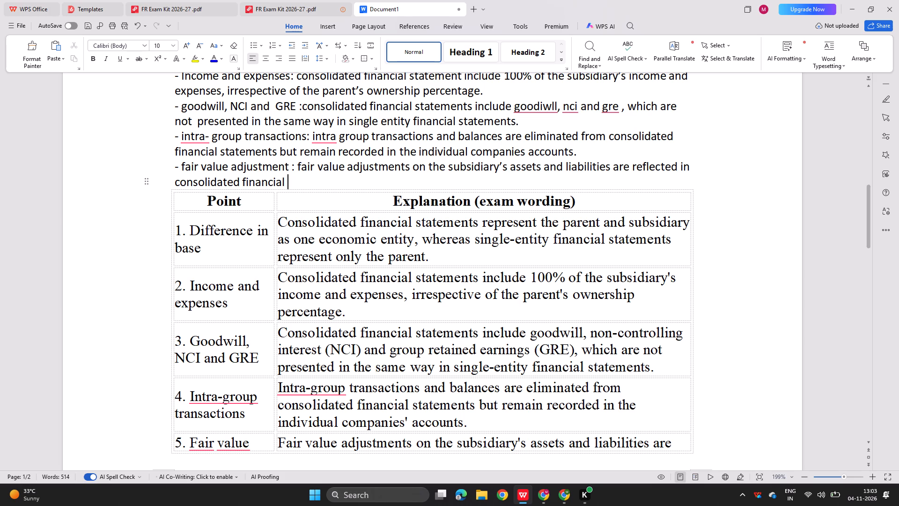
type("sa")
key("BackSpace")
type("tatemtn")
key("BackSpace")
key("BackSpace")
type("entrs")
key("space")
key("BackSpace")
key("BackSpace")
key("s")
key("BackSpace")
key("BackSpace")
type("s")
Extend the fair value sentence with "but remain recorded in the" and cut the misspelled last word back to "indivia".
key("space")
type("but remainr ec")
key("BackSpace")
key("BackSpace")
key("BackSpace")
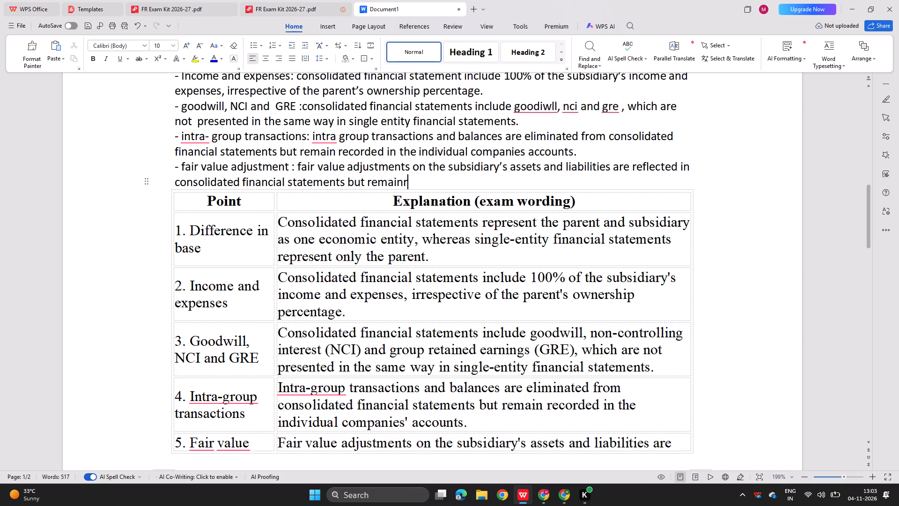
key("BackSpace")
key("space")
type("recorded")
key("space")
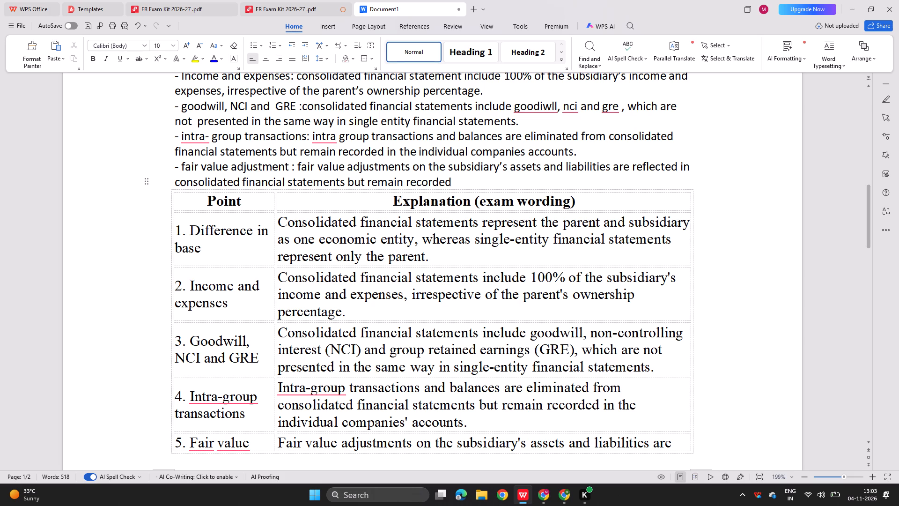
type("in the indiviaul")
key("space")
key("BackSpace")
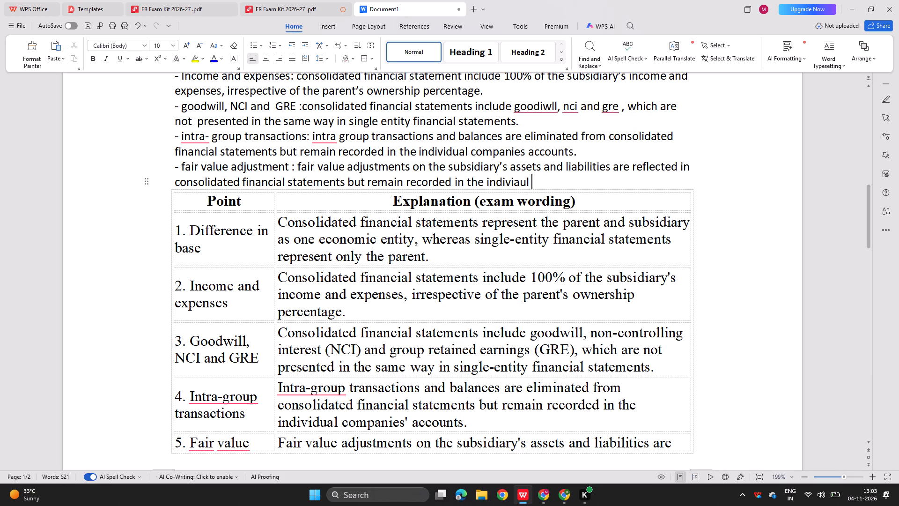
key("BackSpace")
key("BackSpace")
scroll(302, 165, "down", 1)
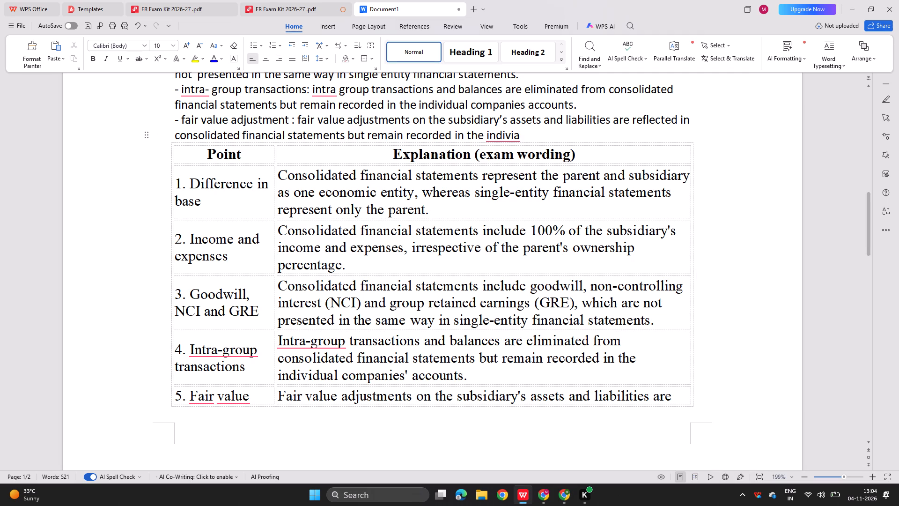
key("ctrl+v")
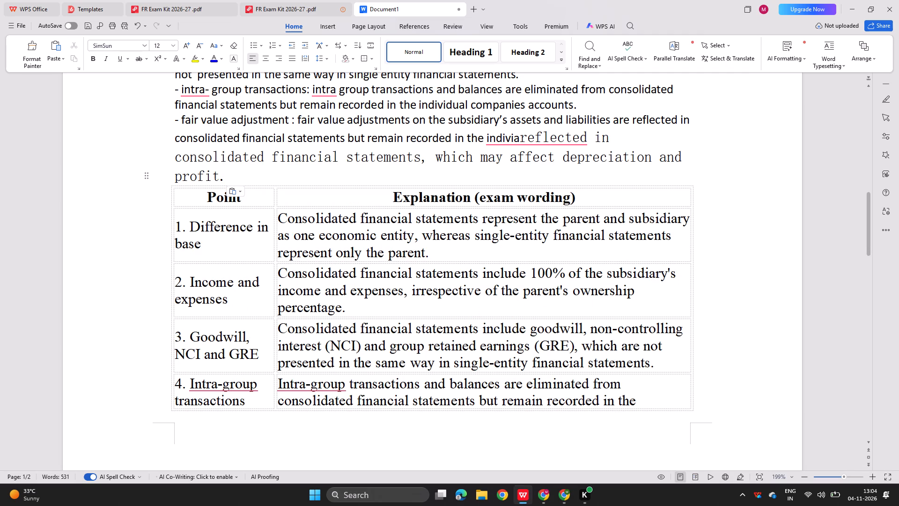
Insert ", which may affect depreciation and profit" after "consolidated financial statements" in the fair value adjustment point.
left_click(519, 140)
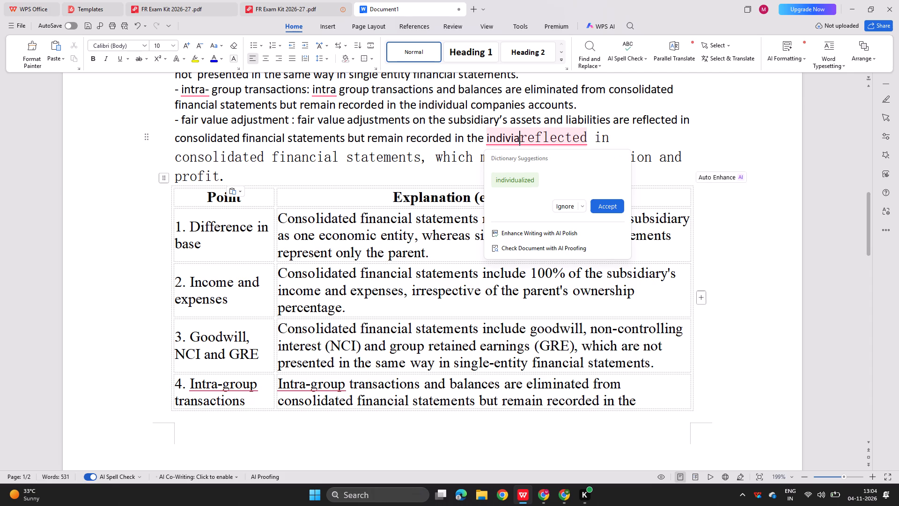
left_click(341, 174)
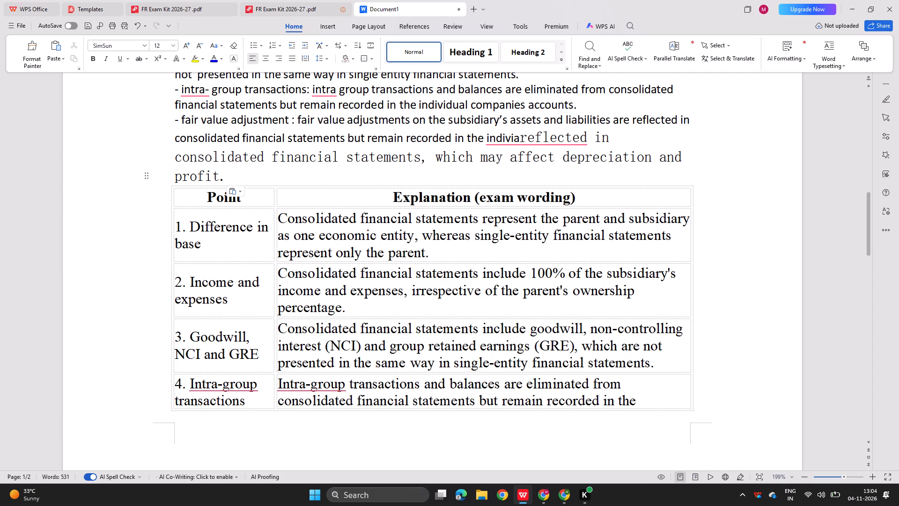
left_click(346, 139)
key("BackSpace")
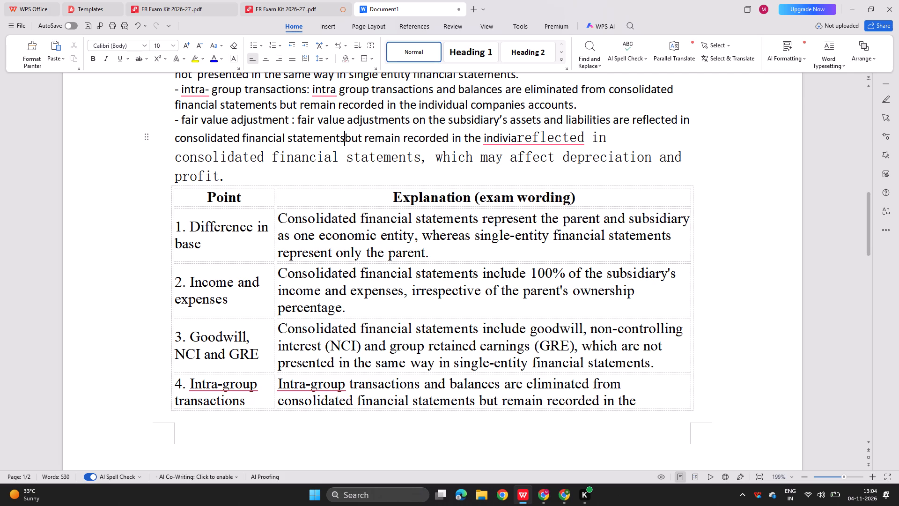
type(", hwich may")
key("space")
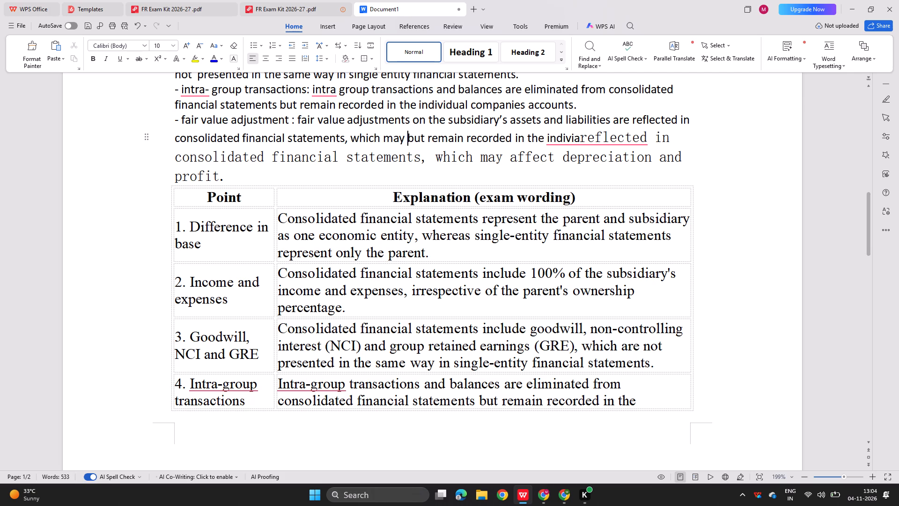
type("affect")
key("space")
type("depreciation")
key("space")
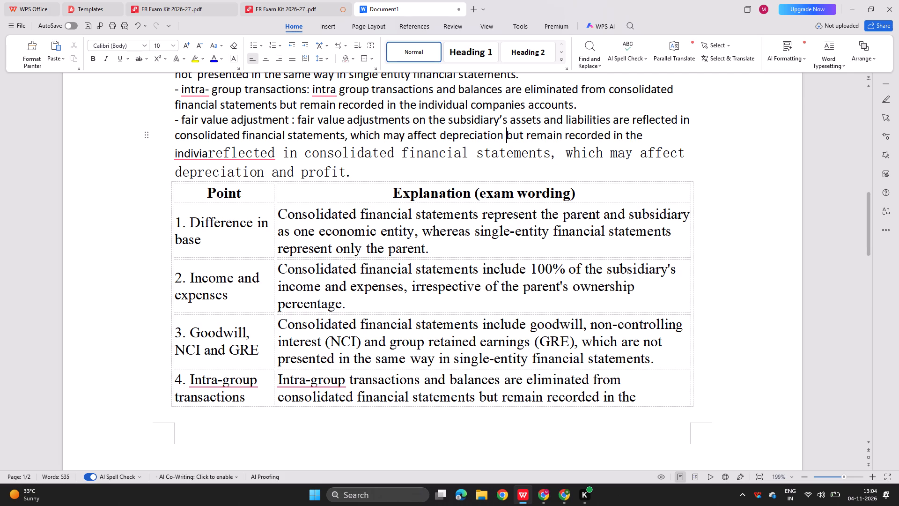
type("and profit")
key("space")
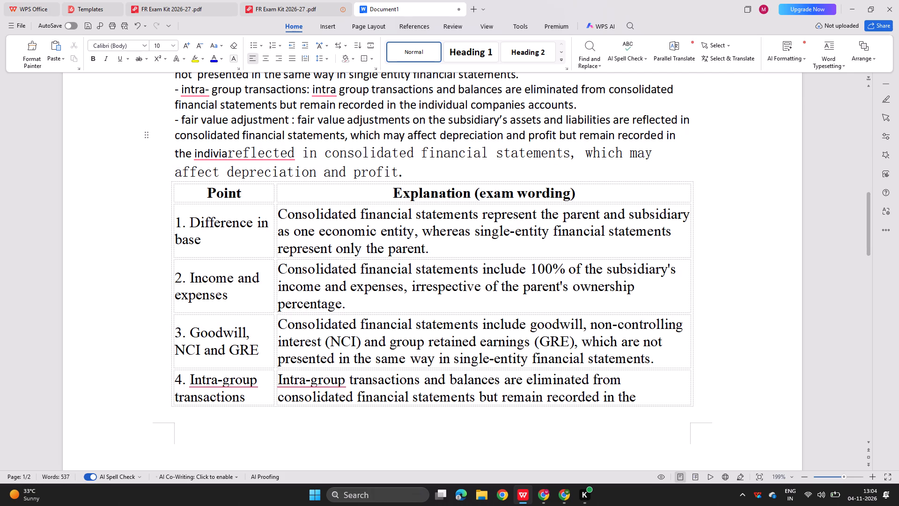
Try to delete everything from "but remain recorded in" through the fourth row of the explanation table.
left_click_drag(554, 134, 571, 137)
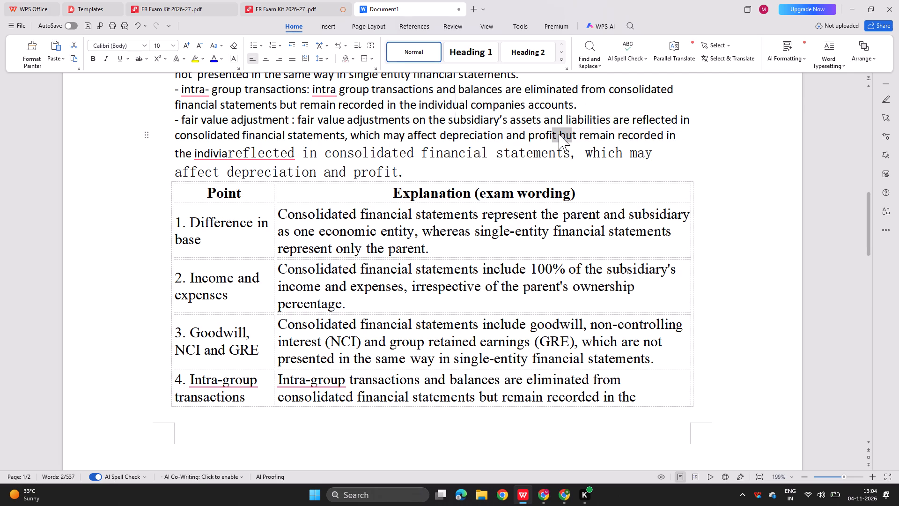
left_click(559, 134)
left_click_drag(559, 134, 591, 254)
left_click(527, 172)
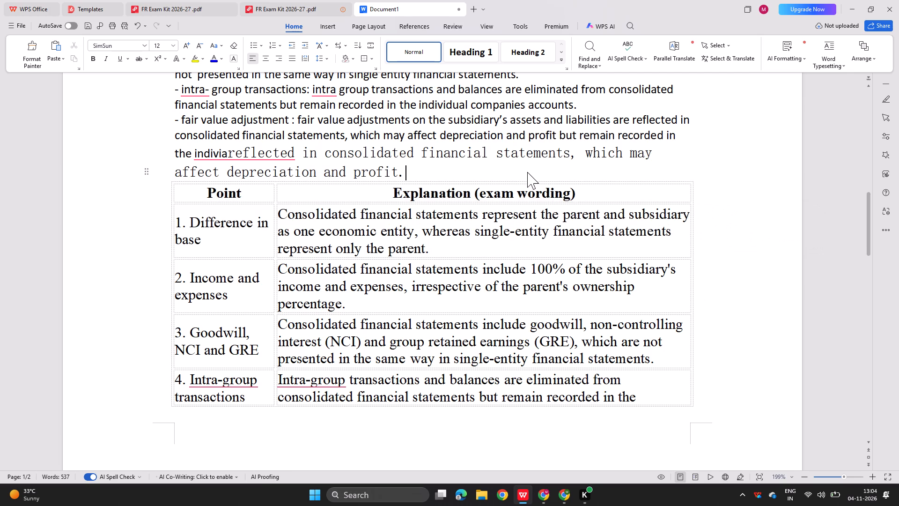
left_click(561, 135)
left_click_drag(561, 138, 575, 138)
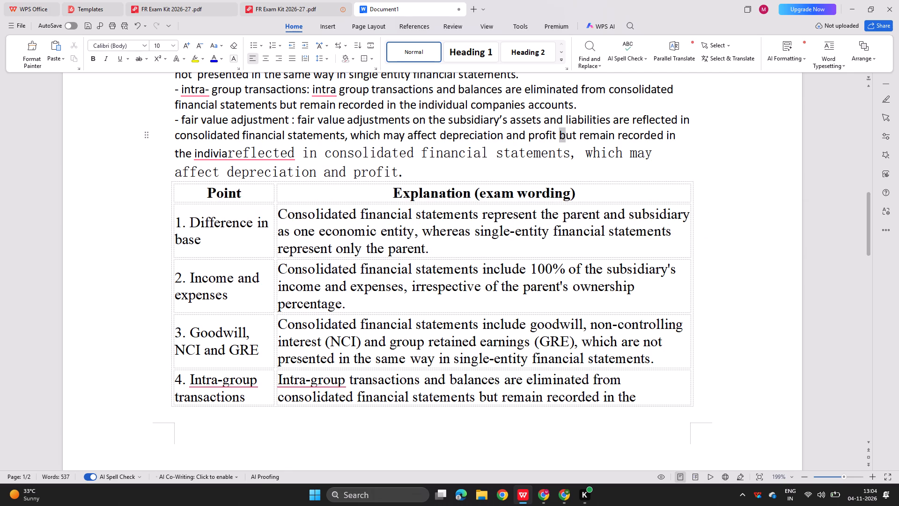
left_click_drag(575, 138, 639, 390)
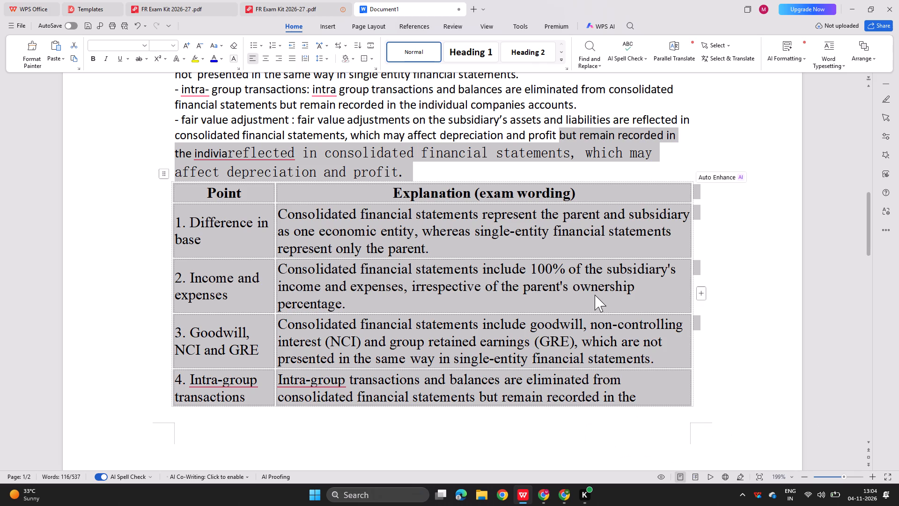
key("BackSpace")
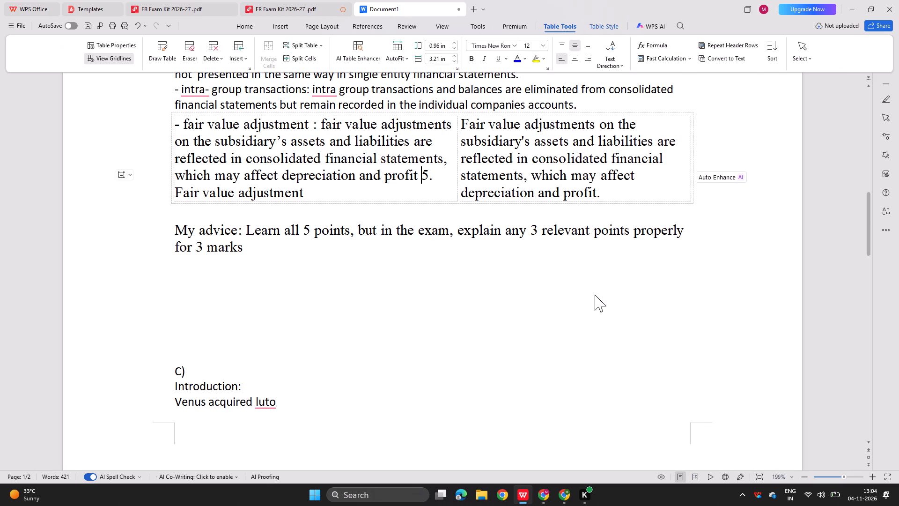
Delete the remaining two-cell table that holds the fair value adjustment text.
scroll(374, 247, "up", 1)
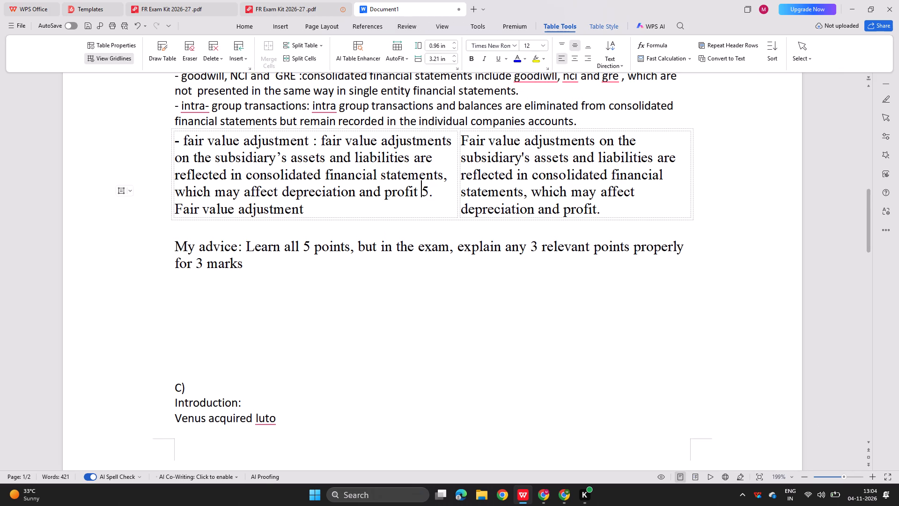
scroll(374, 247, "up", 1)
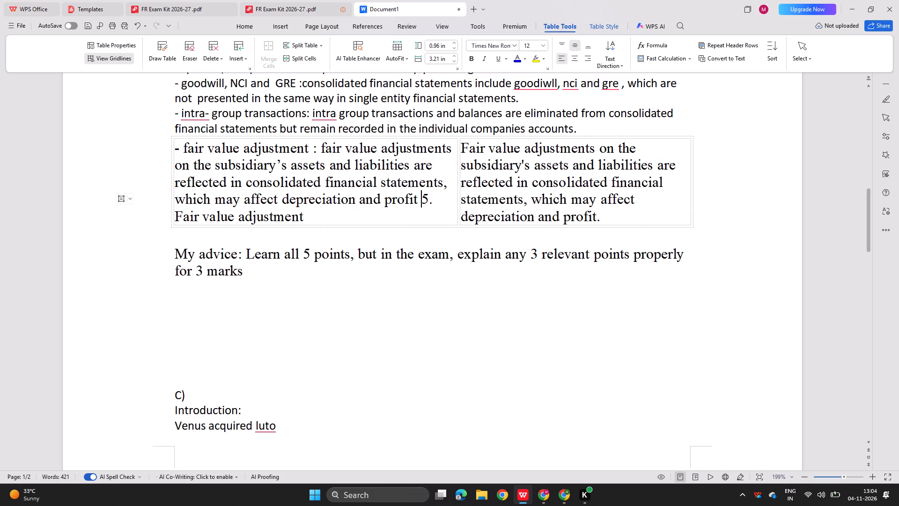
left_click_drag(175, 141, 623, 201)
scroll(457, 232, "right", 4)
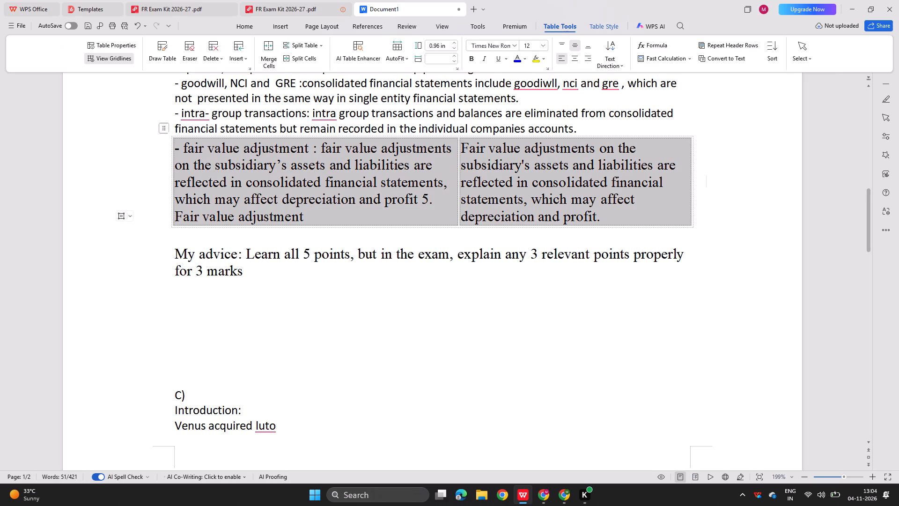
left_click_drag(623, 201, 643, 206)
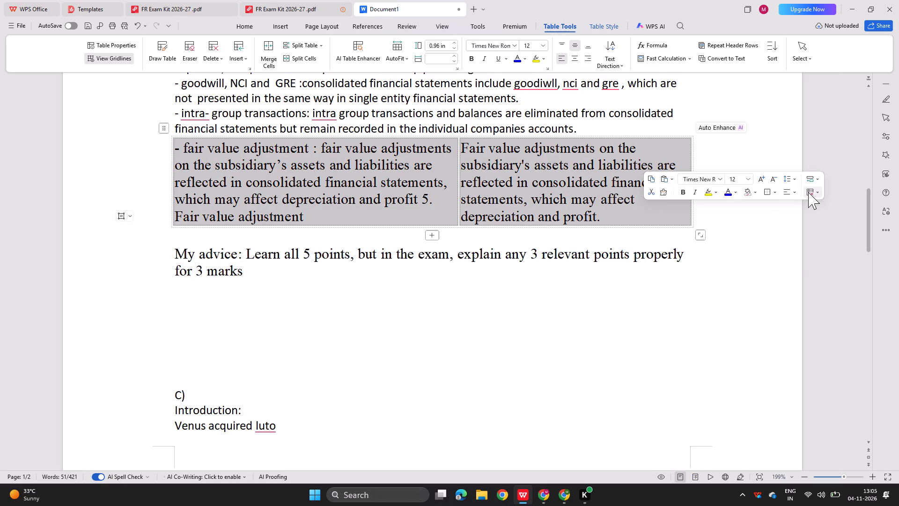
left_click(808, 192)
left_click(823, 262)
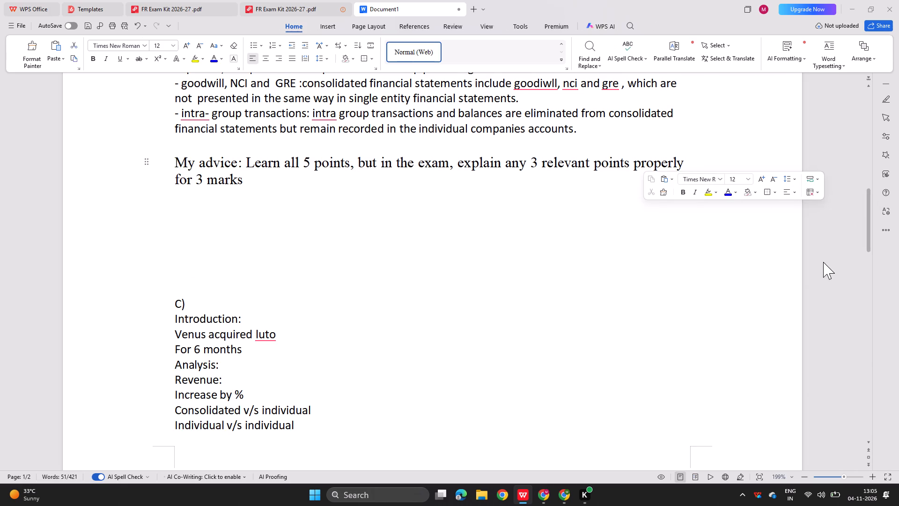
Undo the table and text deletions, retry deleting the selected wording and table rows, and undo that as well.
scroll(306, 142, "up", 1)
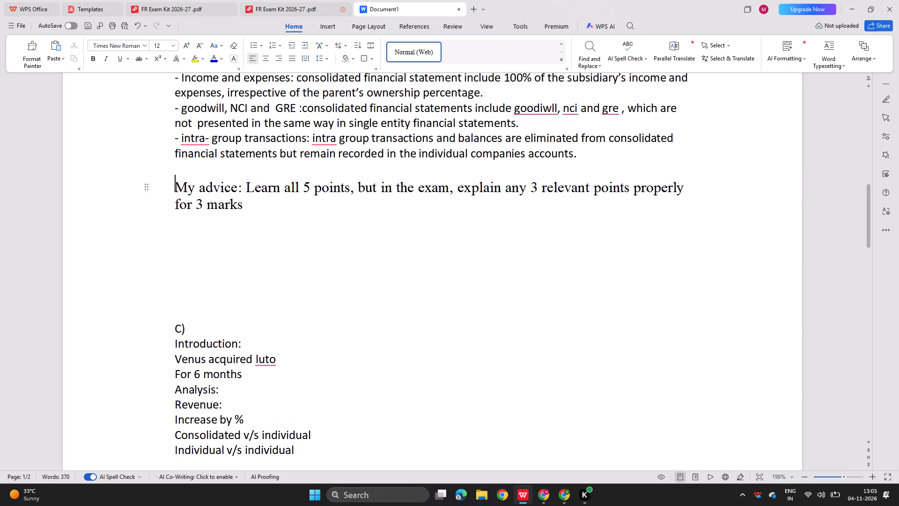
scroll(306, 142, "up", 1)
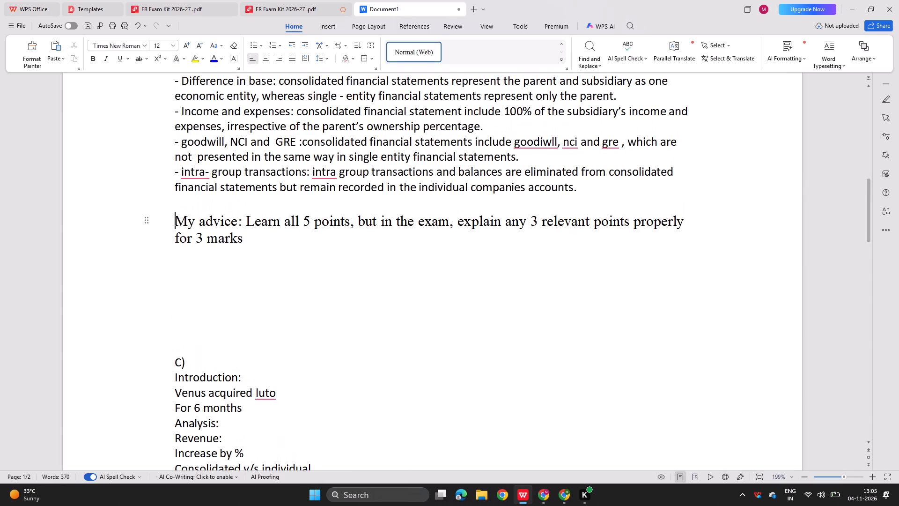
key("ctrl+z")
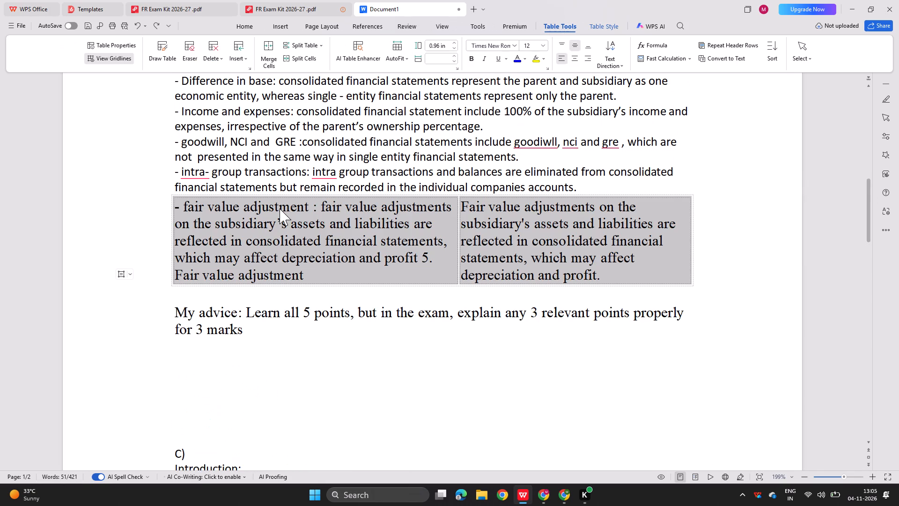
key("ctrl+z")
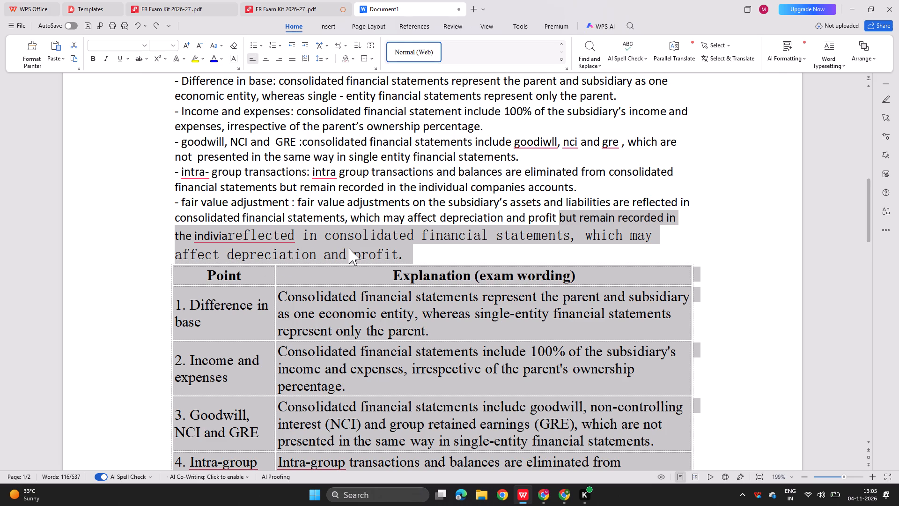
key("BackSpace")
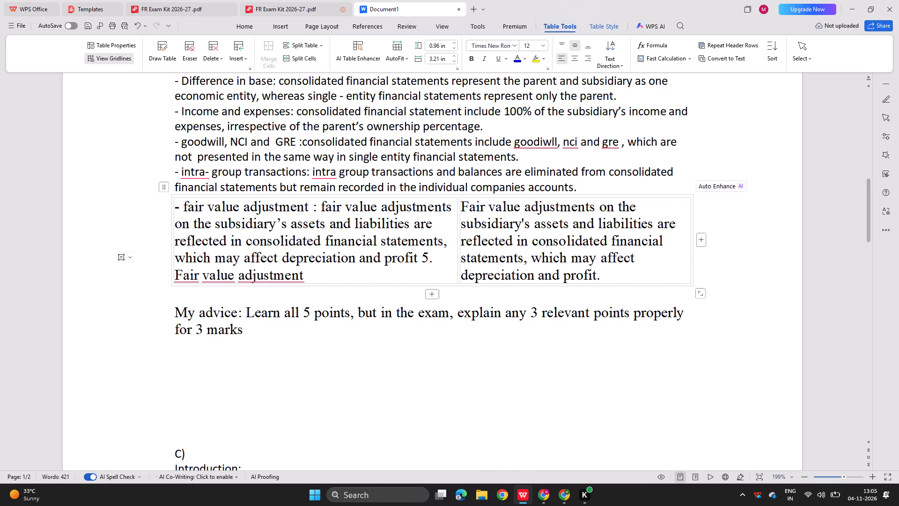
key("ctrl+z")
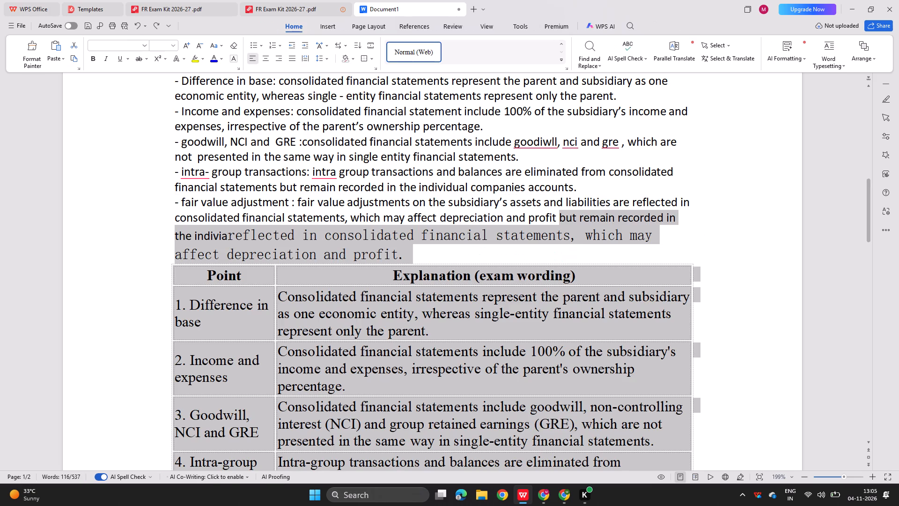
Delete the pasted ChatGPT wording that follows "indivia" at the end of the fair value sentence.
left_click(413, 251)
scroll(336, 247, "left", 1)
scroll(220, 224, "left", 1)
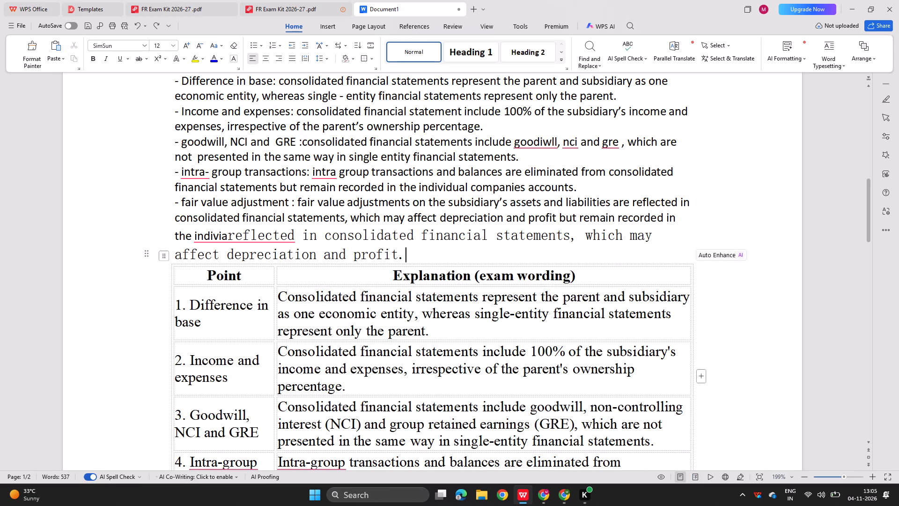
key("BackSpace")
key("BackSpace")
key("BackSpace")
key("BackSpace")
key("BackSpace")
key("BackSpace")
key("BackSpace")
key("BackSpace")
key("BackSpace")
key("BackSpace")
key("BackSpace")
key("BackSpace")
key("BackSpace")
key("BackSpace")
key("BackSpace")
key("BackSpace")
key("BackSpace")
key("BackSpace")
key("BackSpace")
key("BackSpace")
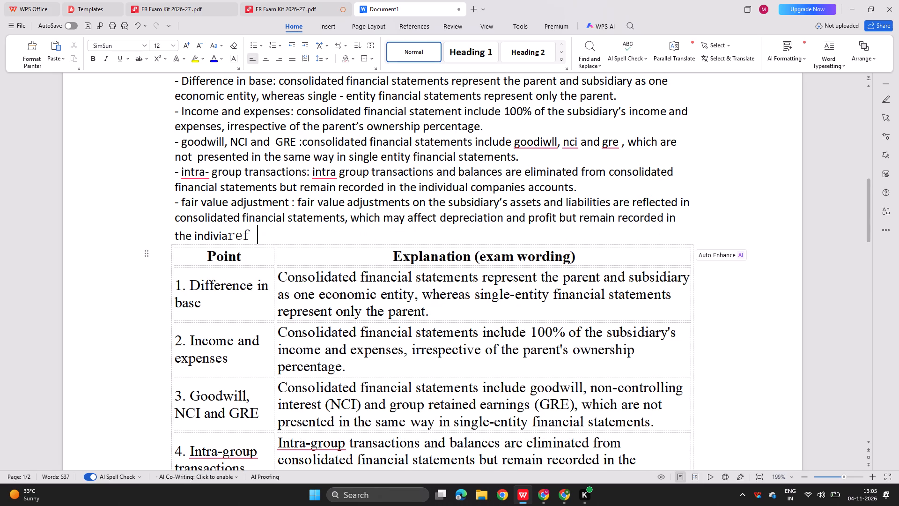
key("BackSpace")
key("BackSpace")
key("BackSpace")
key("BackSpace")
Cut the fair value adjustment sentence back to end at "depreciation and profit" and add three line breaks after it.
key("BackSpace")
key("BackSpace")
key("BackSpace")
key("BackSpace")
key("BackSpace")
key("BackSpace")
key("BackSpace")
key("BackSpace")
key("BackSpace")
key("BackSpace")
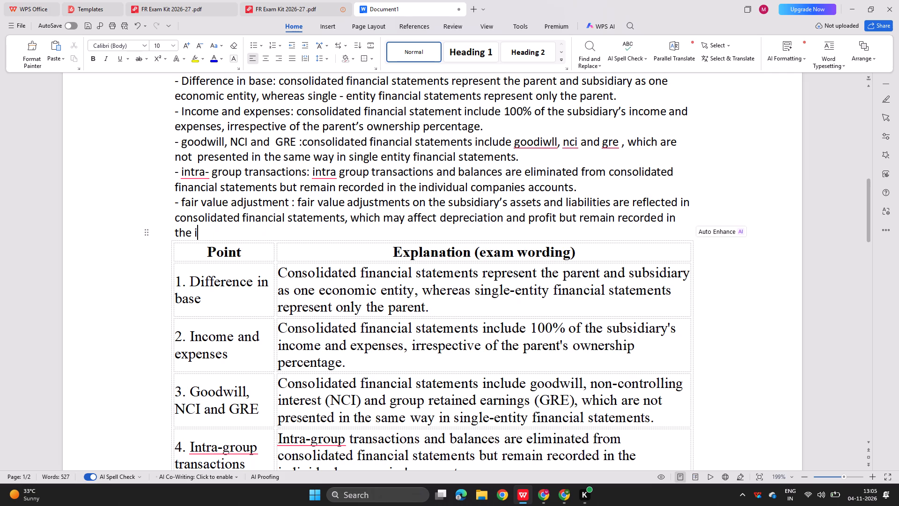
key("BackSpace")
key("BackSpace")
key("BackSpace")
key("BackSpace")
key("BackSpace")
key("BackSpace")
key("BackSpace")
key("BackSpace")
key("BackSpace")
key("BackSpace")
key("BackSpace")
key("BackSpace")
key("BackSpace")
key("BackSpace")
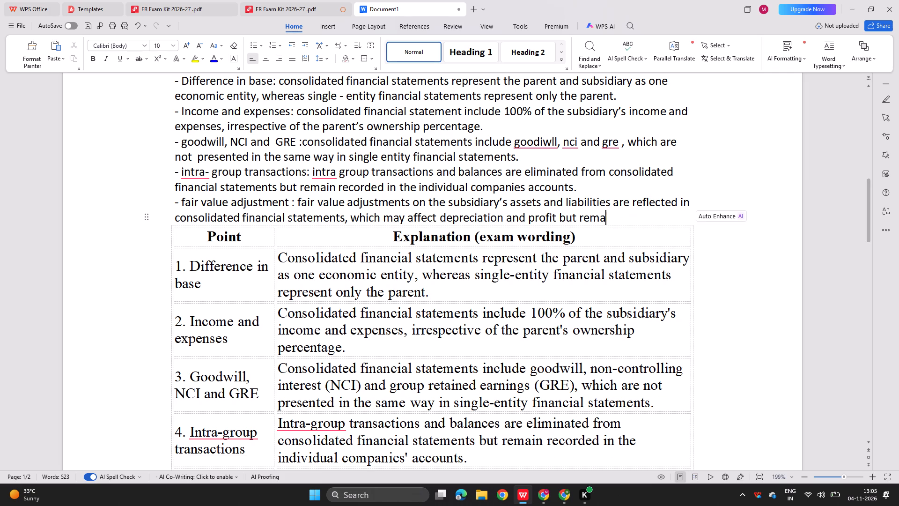
key("BackSpace")
key("BackSpace")
key("BackSpace")
key("BackSpace")
key("BackSpace")
key("BackSpace")
key("BackSpace")
key("BackSpace")
key("Return")
key("Return")
key("Return")
Delete the entire Point and Explanation (exam wording) table below the fair value adjustment point.
scroll(324, 325, "down", 2)
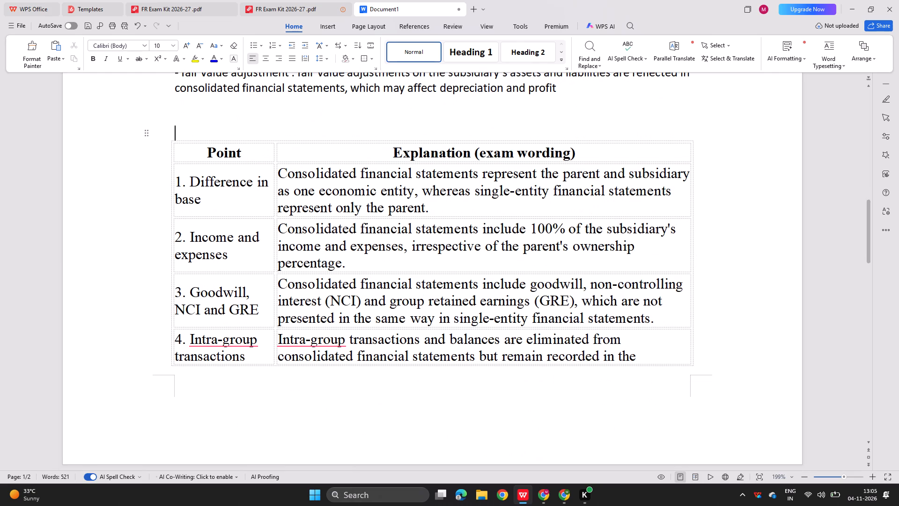
left_click_drag(170, 141, 613, 348)
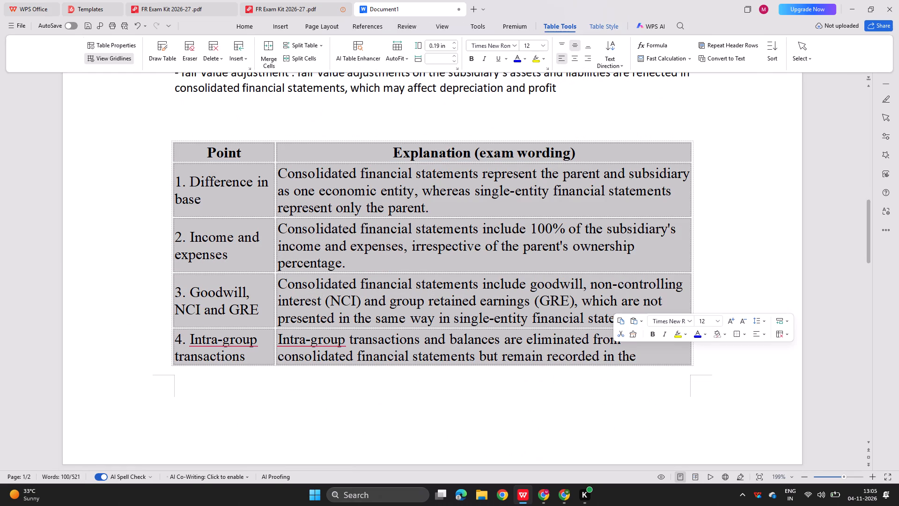
left_click(781, 335)
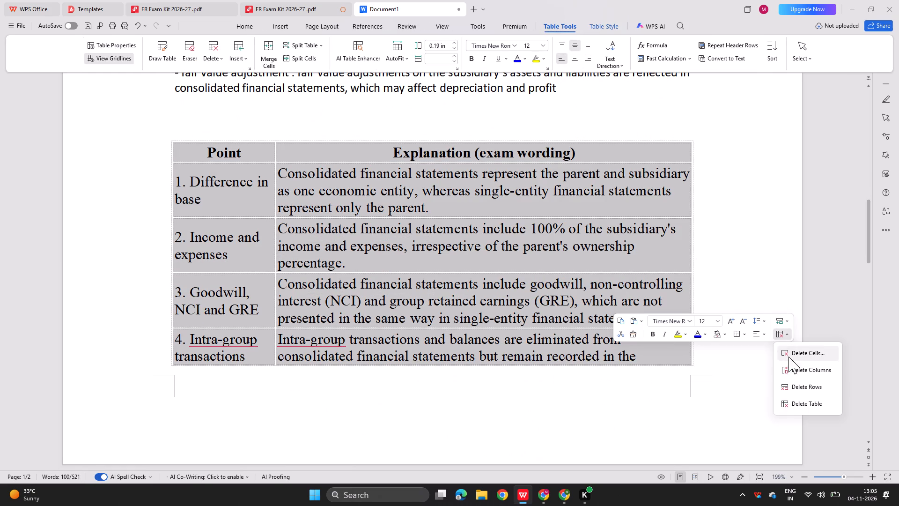
left_click(788, 404)
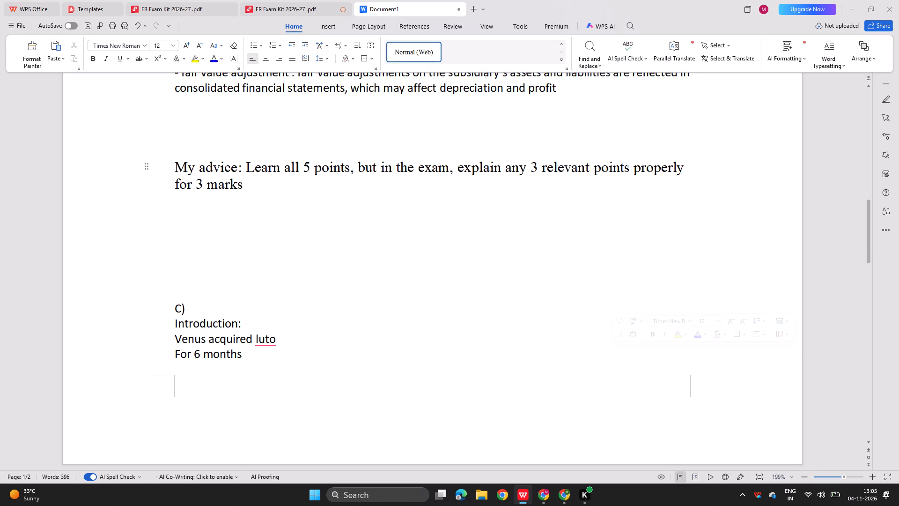
Delete the leftover "My advice: Learn all 5 points..." paragraph above section C.
scroll(534, 329, "up", 2)
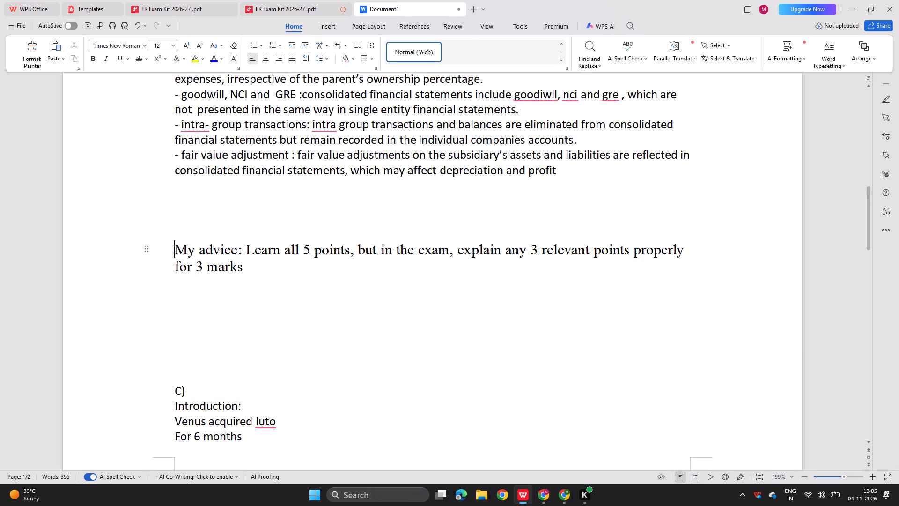
left_click_drag(170, 245, 273, 289)
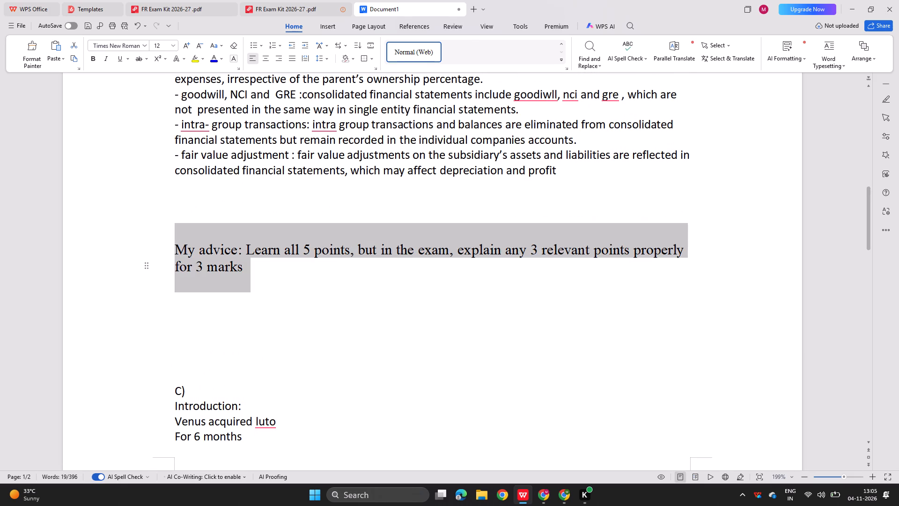
left_click_drag(273, 289, 276, 289)
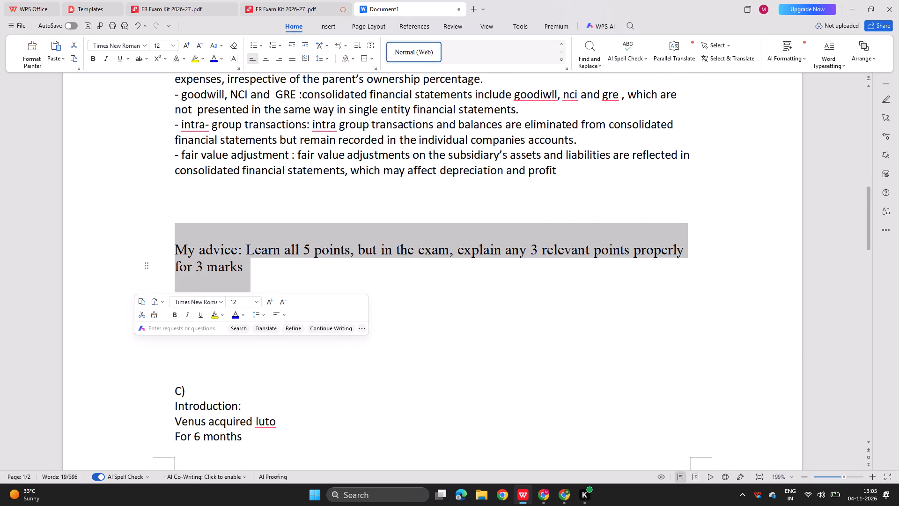
left_click(363, 331)
left_click(240, 376)
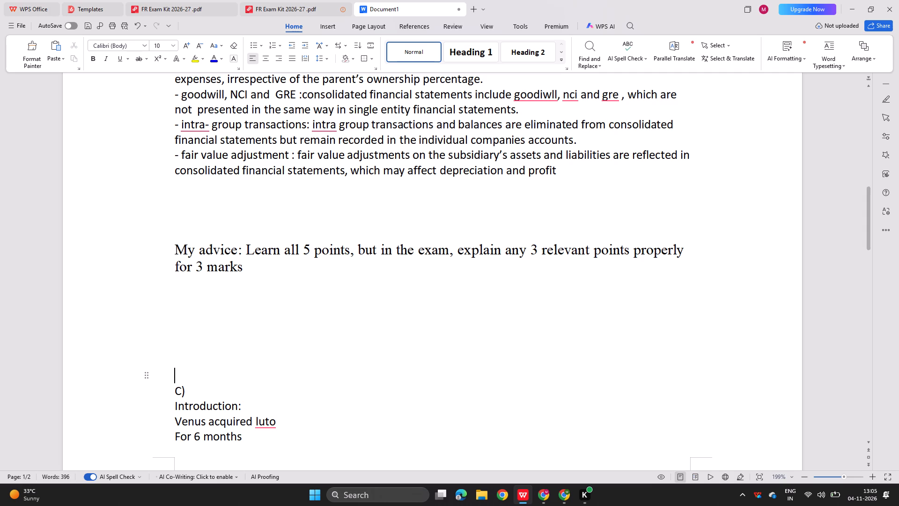
left_click_drag(175, 247, 253, 269)
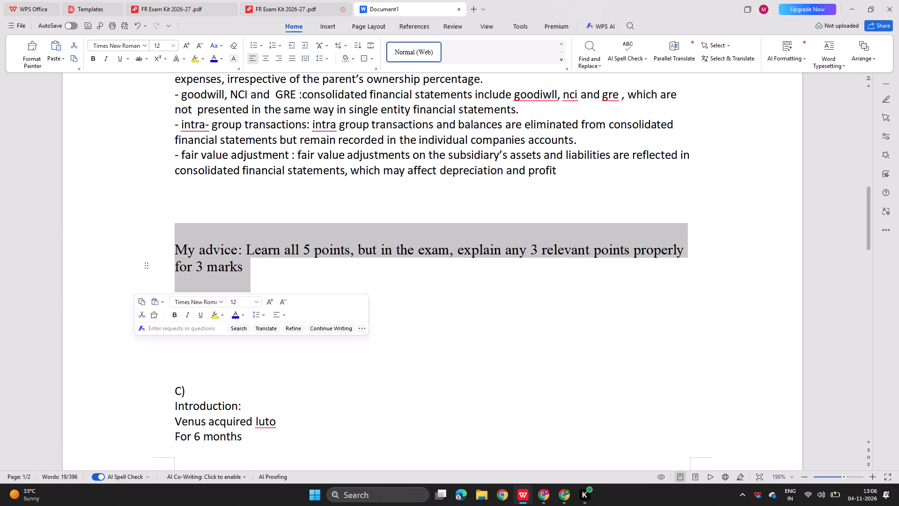
key("BackSpace")
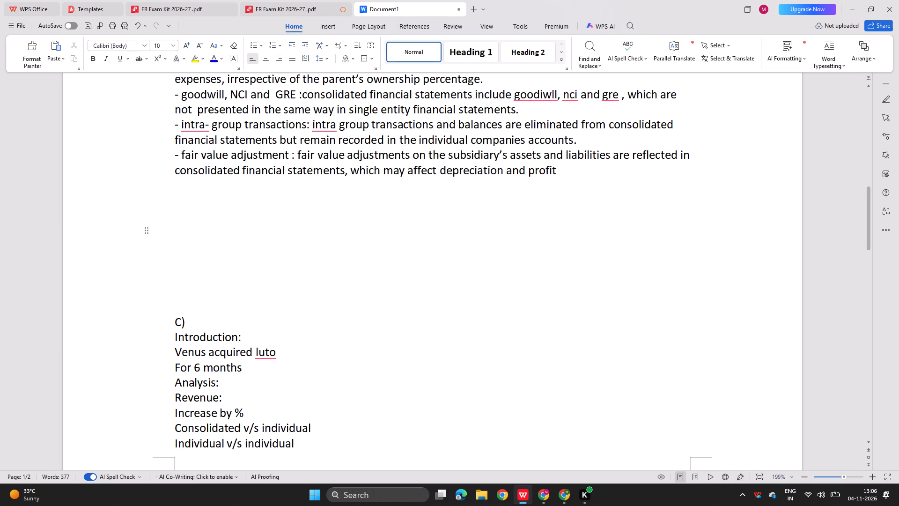
Correct the misspelled word after "include" in the goodwill, NCI and GRE point to "goodwill".
left_click(189, 308)
scroll(189, 308, "up", 1)
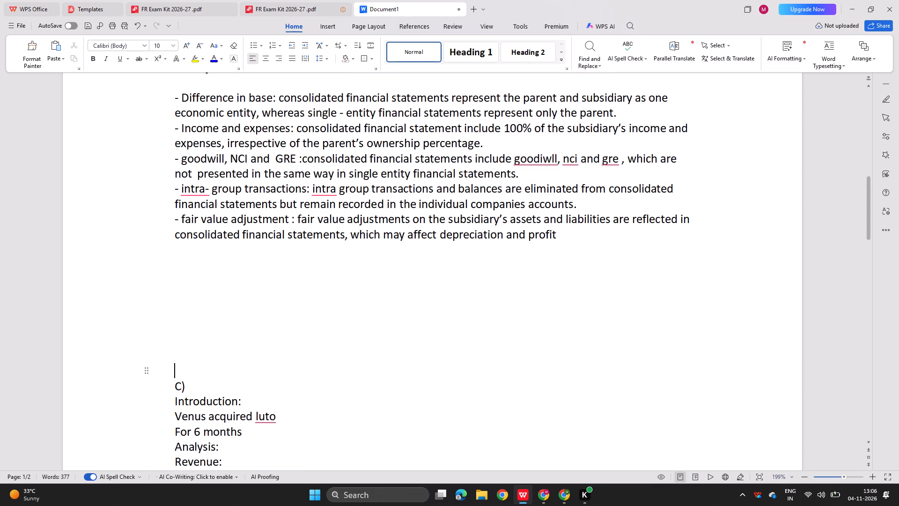
left_click(548, 159)
key("BackSpace")
key("BackSpace")
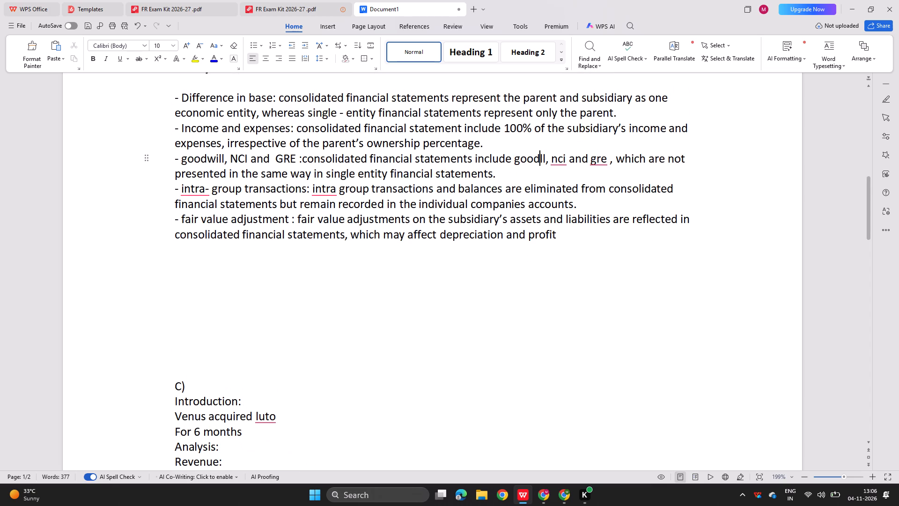
type("wi")
left_click(565, 258)
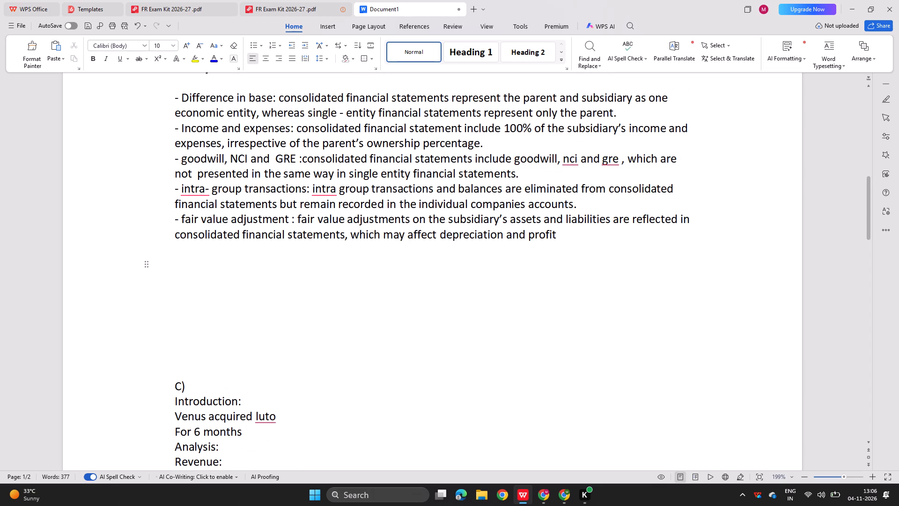